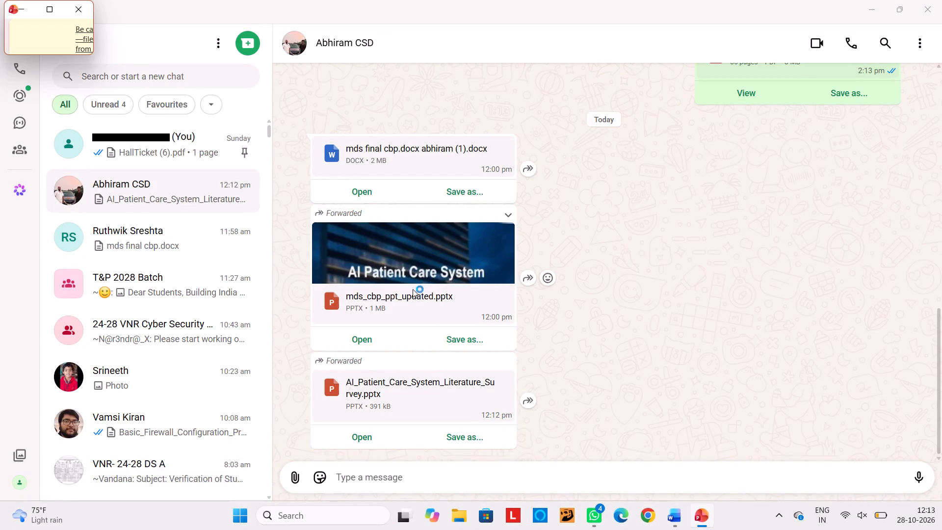
click(51, 12)
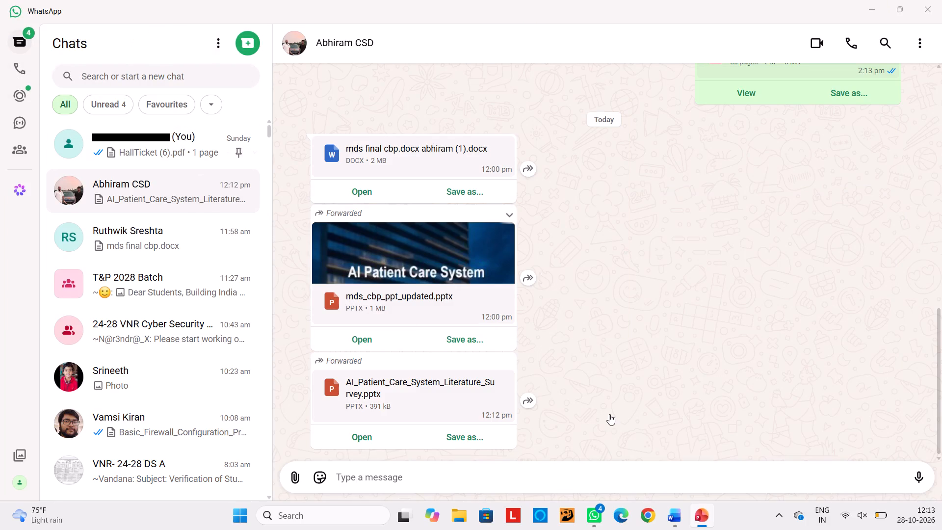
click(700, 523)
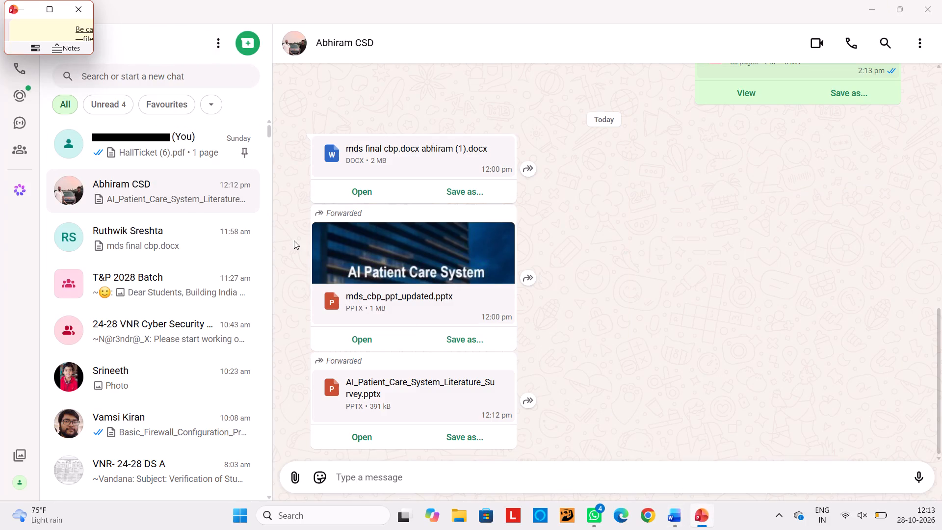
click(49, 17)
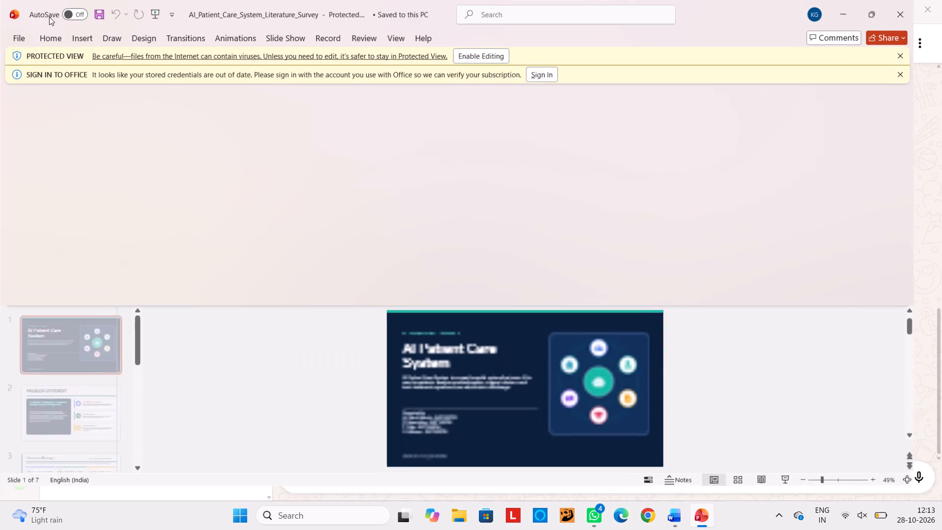
Take the AI_Patient_Care_System_Literature_Survey presentation out of Protected View by enabling editing.
scroll(370, 394, down, 1)
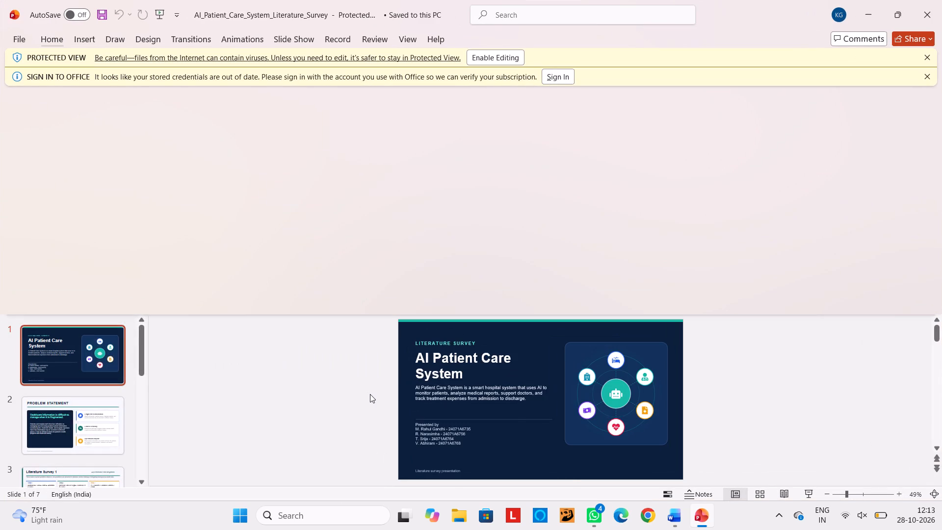
click(321, 312)
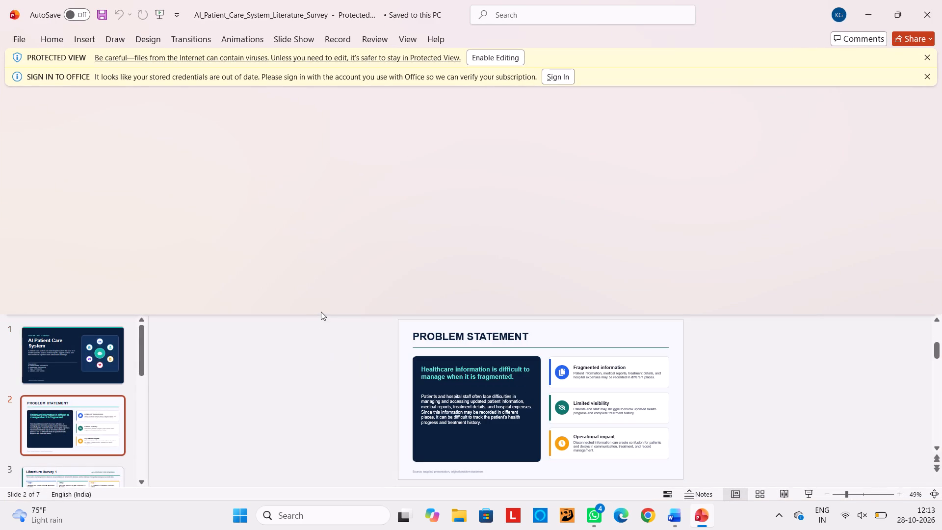
drag(321, 312, 437, 173)
click(492, 55)
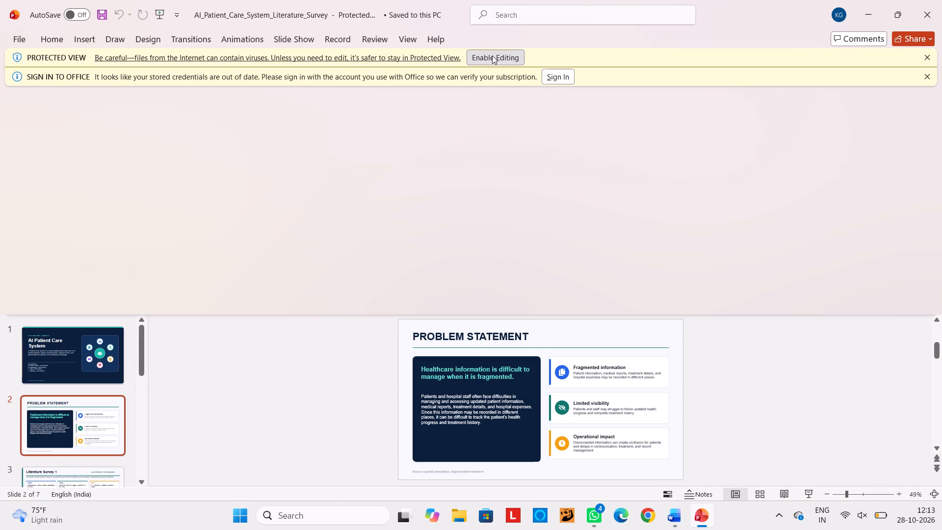
scroll(375, 289, up, 1)
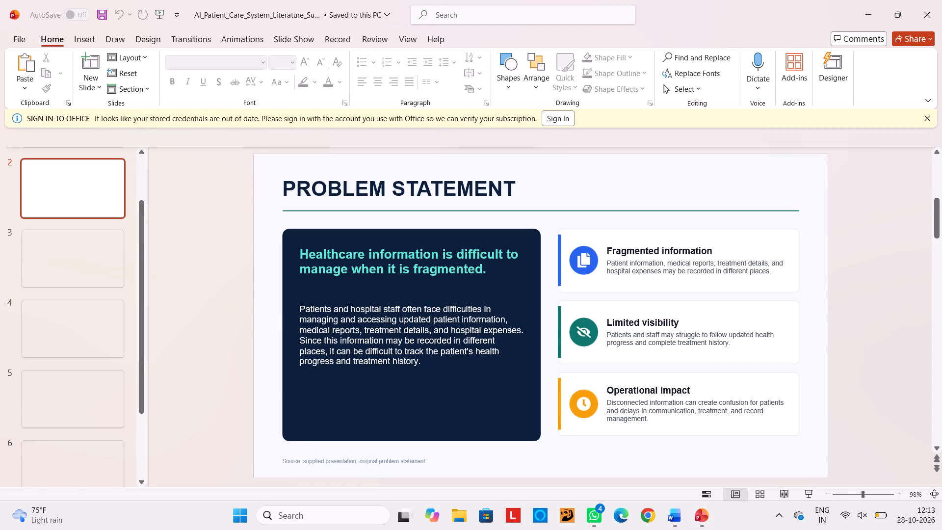
Review the AI Patient Care System presentation slides, from the title and problem statement through the literature surveys.
scroll(375, 289, up, 2)
scroll(375, 289, down, 1)
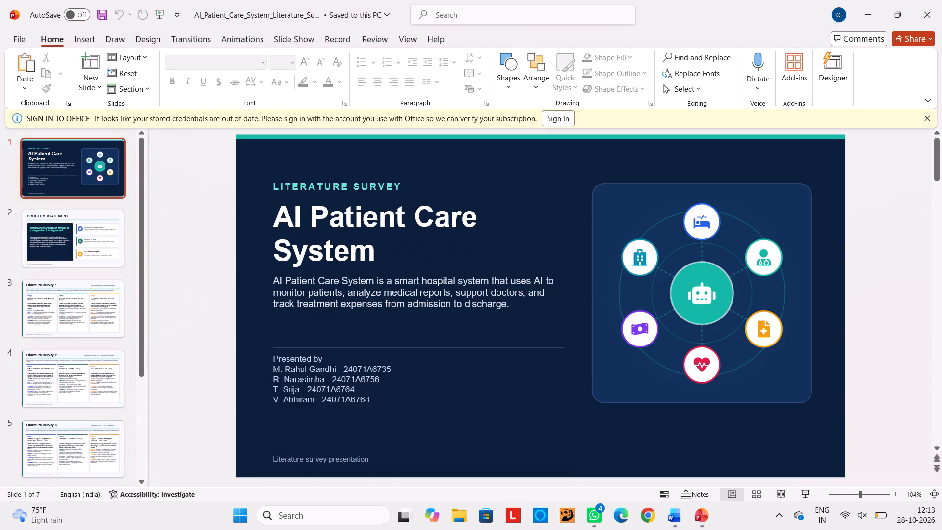
scroll(375, 289, down, 1)
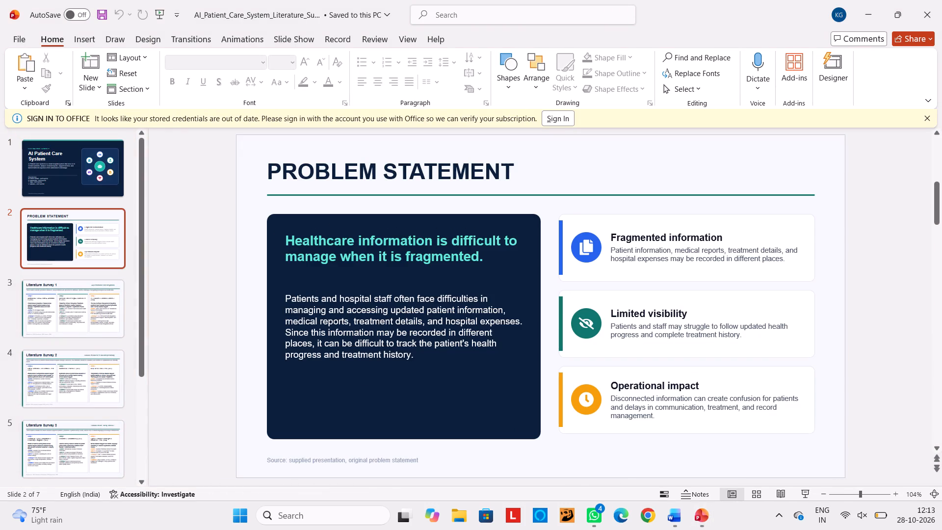
scroll(375, 289, down, 1)
key(Down)
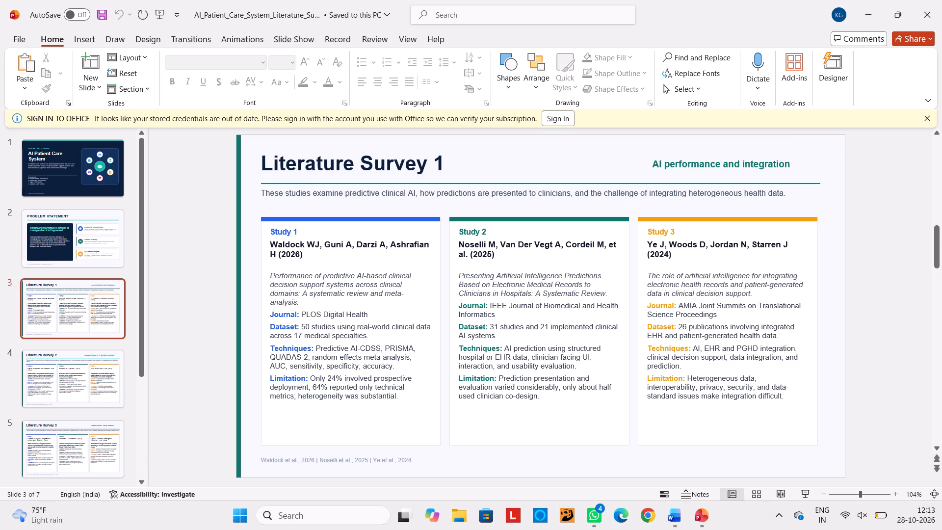
key(Down)
key(Down)
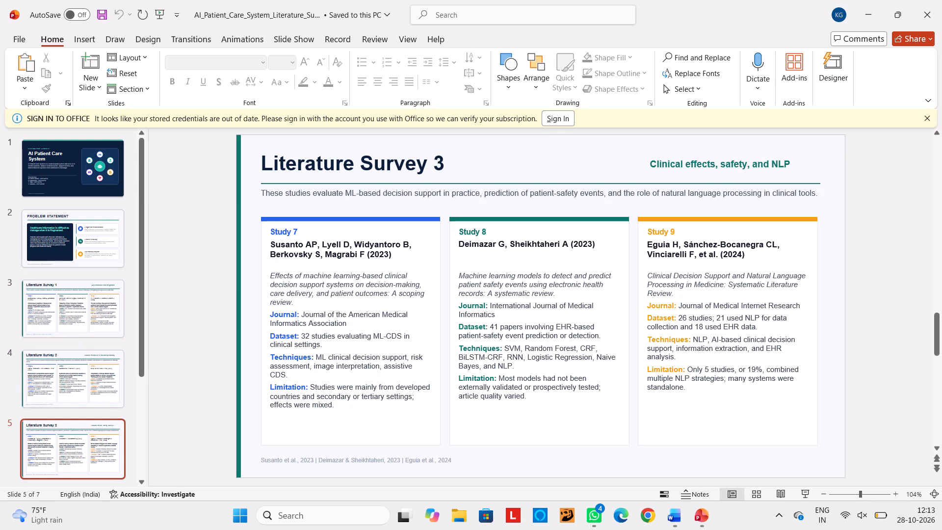
key(Down)
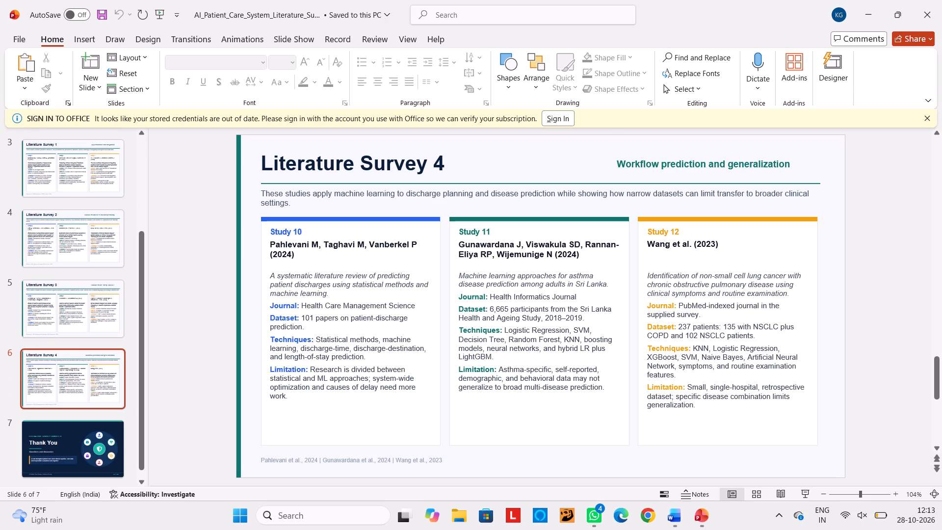
key(Down)
key(Up)
key(Up)
key(Up)
key(Up)
key(Up)
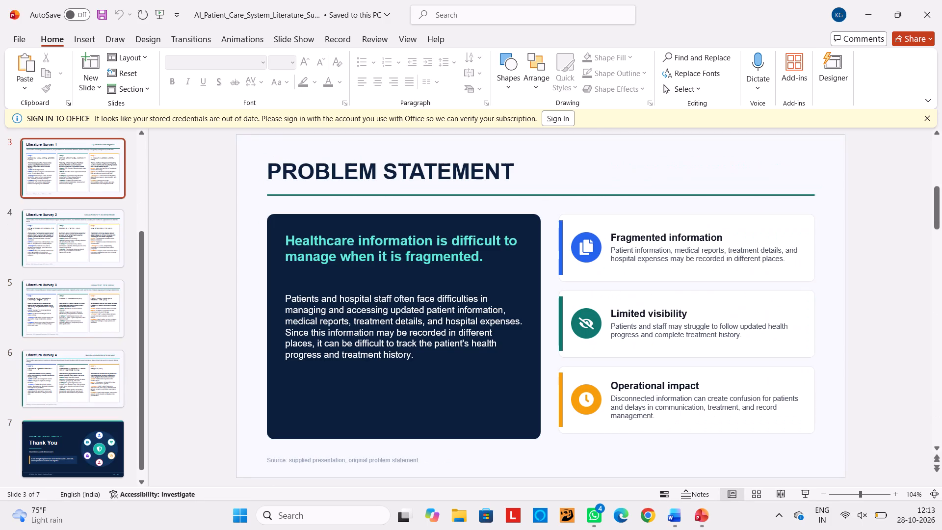
scroll(375, 289, right, 13)
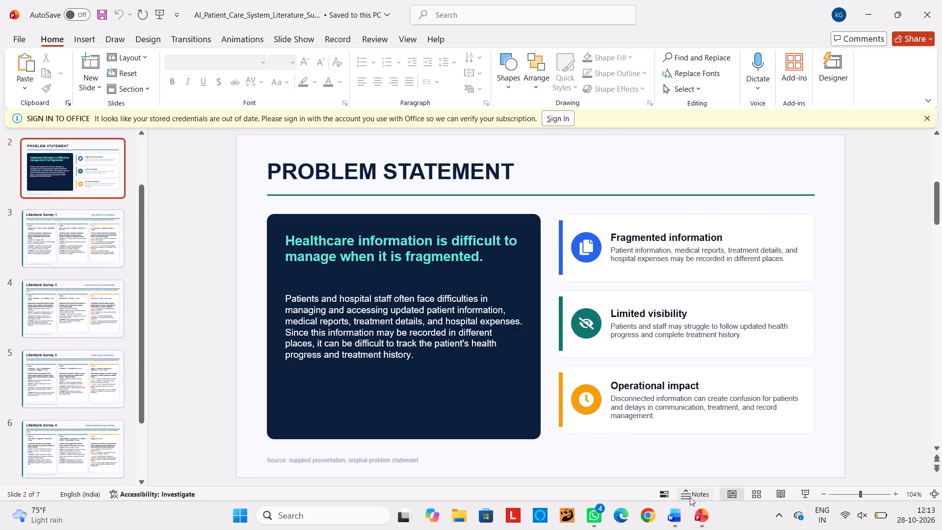
Switch to the Word report and start an indented entry with the number 2 under "CHAPTER 2 – Literature Survey" in the table of contents.
click(669, 514)
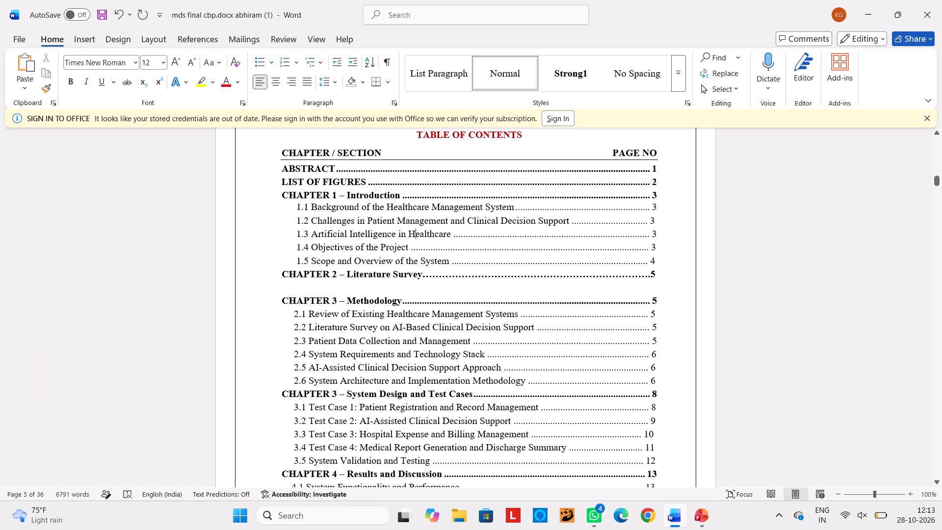
click(296, 288)
key(space)
key(space)
key(space)
key(space)
key(space)
key(space)
key(space)
key(2)
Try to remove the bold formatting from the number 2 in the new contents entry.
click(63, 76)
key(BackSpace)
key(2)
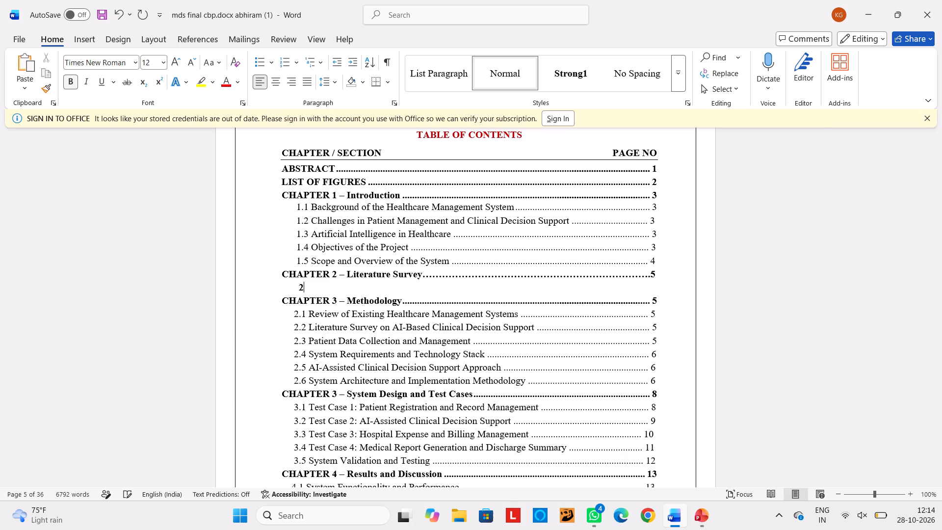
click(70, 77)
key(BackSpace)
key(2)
Complete the new Chapter 2 contents entry so it reads "2.survey 1,2".
key(1)
key(BackSpace)
text(.1)
key(space)
key(BackSpace)
text(lir)
key(BackSpace)
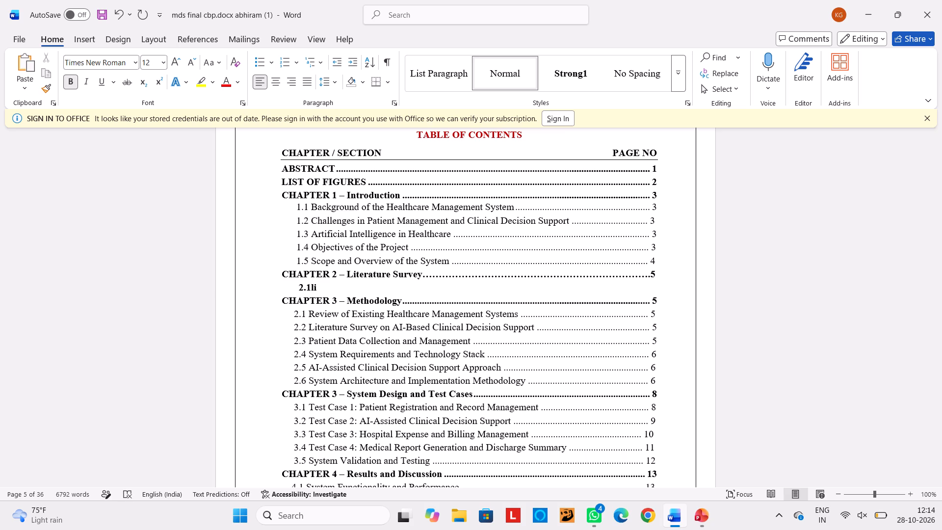
key(BackSpace)
key(BackSpace)
key(BackSpace)
text(survey)
key(space)
text(1)
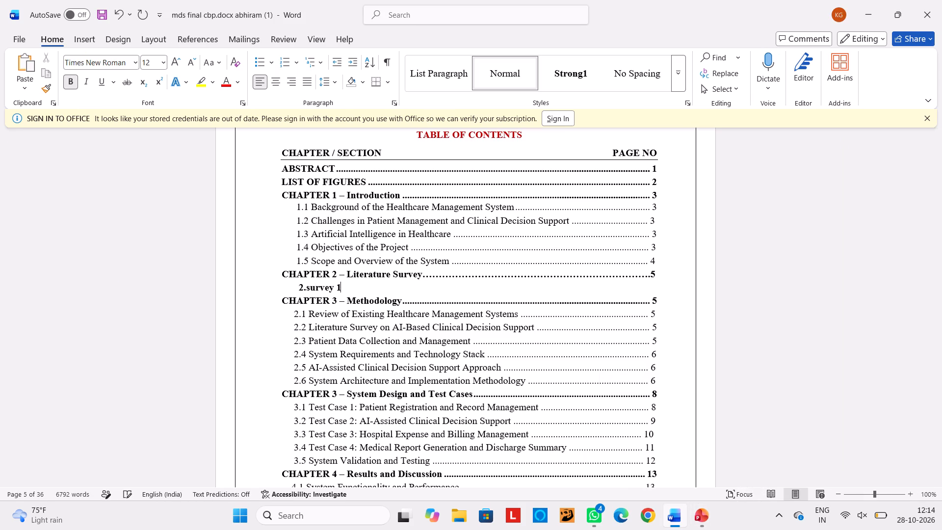
text(,2)
Add a dot leader after "2.survey 1,2" extending across the line to the page number column.
key(period)
key(period)
key(period)
key(period)
key(period)
key(period)
key(period)
key(period)
key(period)
key(period)
key(period)
key(period)
key(period)
key(period)
key(period)
key(period)
key(period)
key(period)
key(period)
key(period)
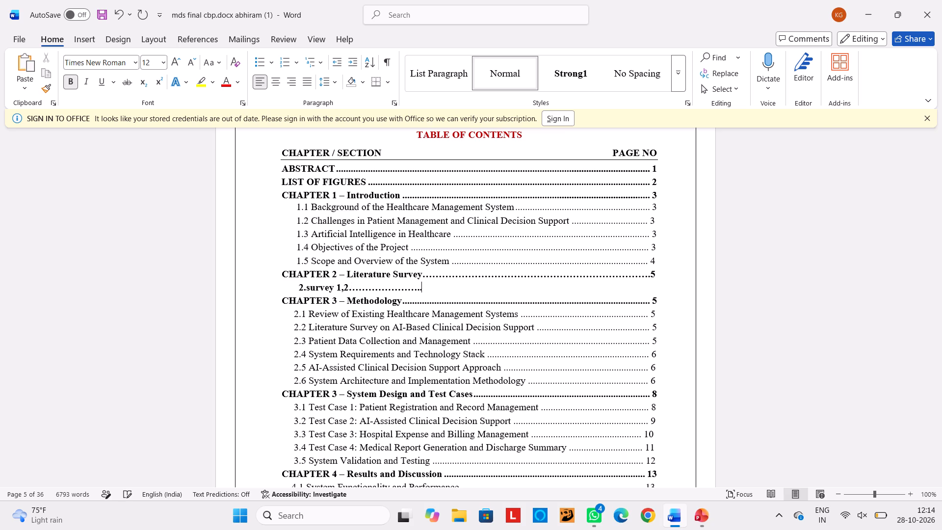
key(period)
key(period)
key(period)
key(period)
key(period)
key(period)
key(period)
key(period)
key(period)
key(period)
key(period)
key(period)
key(period)
key(period)
key(period)
key(period)
key(period)
key(period)
key(period)
key(period)
text(...)
text(....)
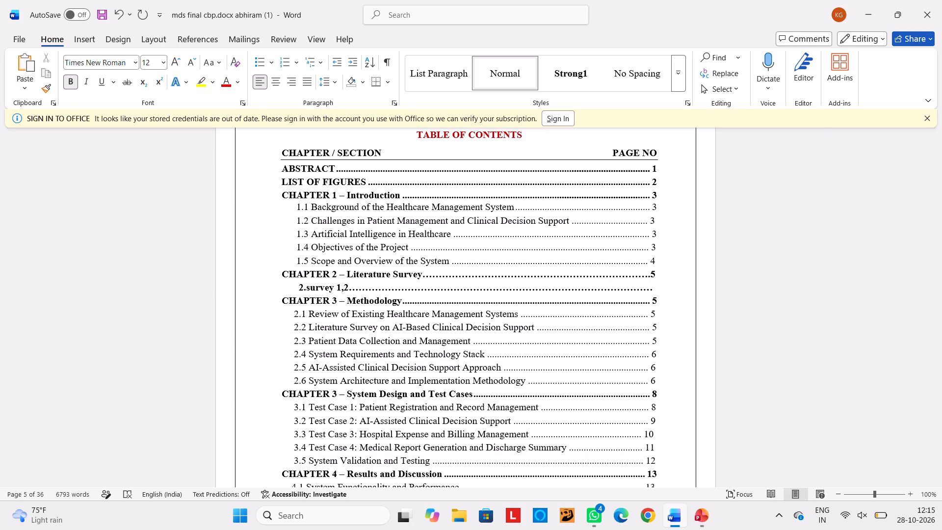
Enter page number 5 after the survey entry's dot leader, shortening the leader to keep the entry on one line.
key(5)
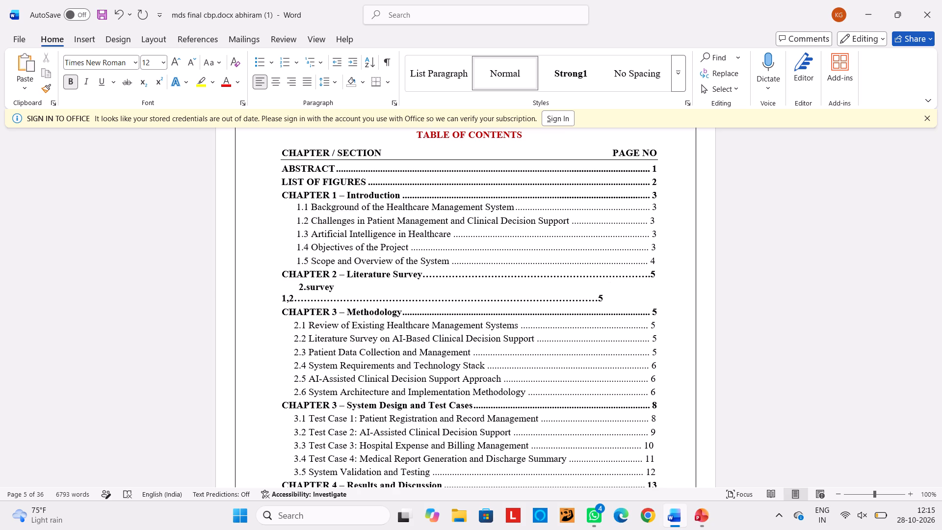
key(ctrl+z)
key(BackSpace)
key(5)
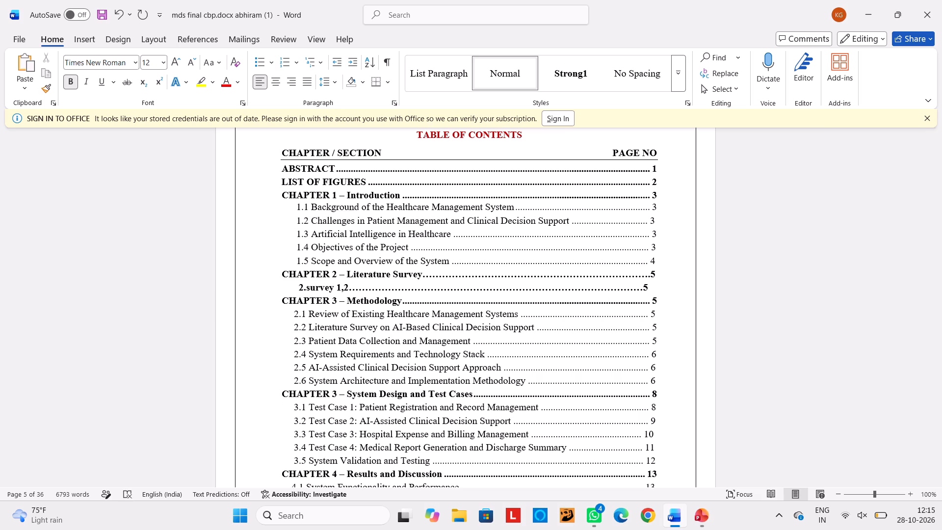
Lengthen the dot leader before the survey entry's page number to align the number with the column above.
key(Left)
key(Left)
key(space)
key(BackSpace)
text(...)
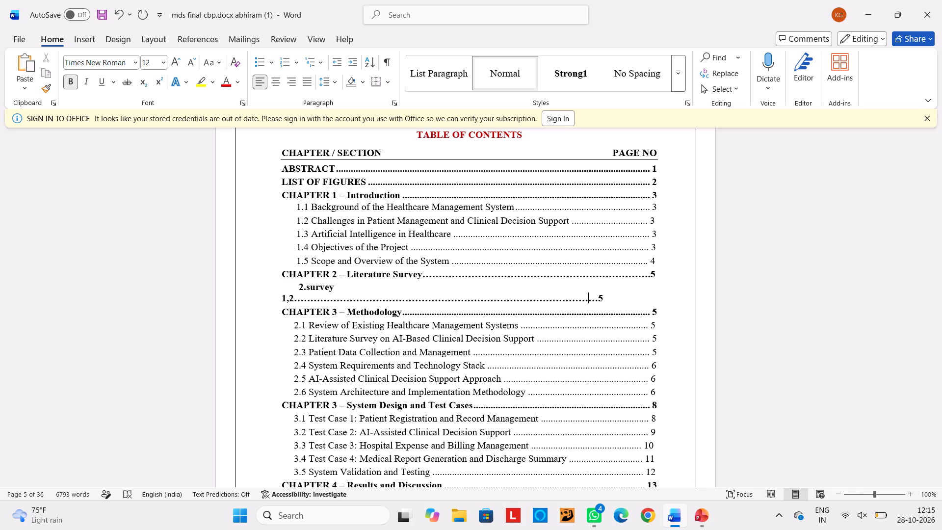
key(ctrl+z)
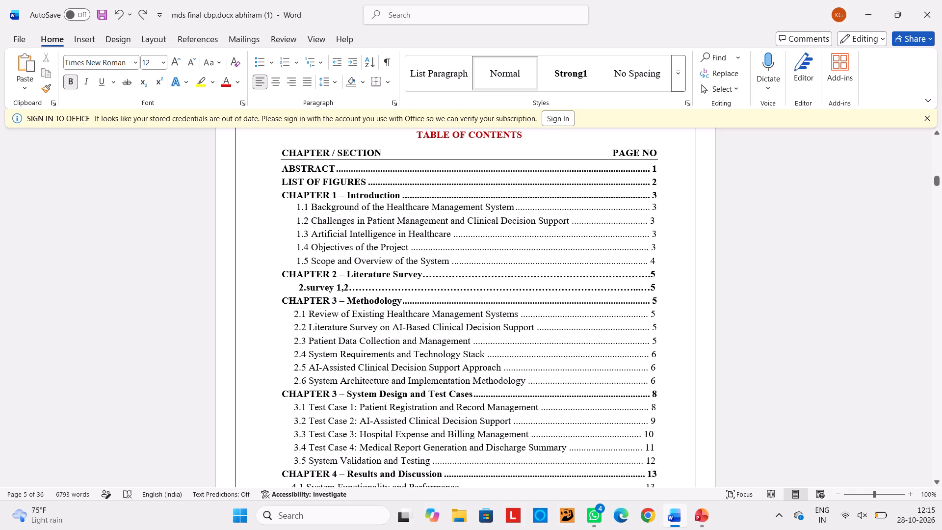
Remove the bold formatting from the whole "2.survey 1,2" line, including its dot leader and page number.
drag(297, 284, 426, 283)
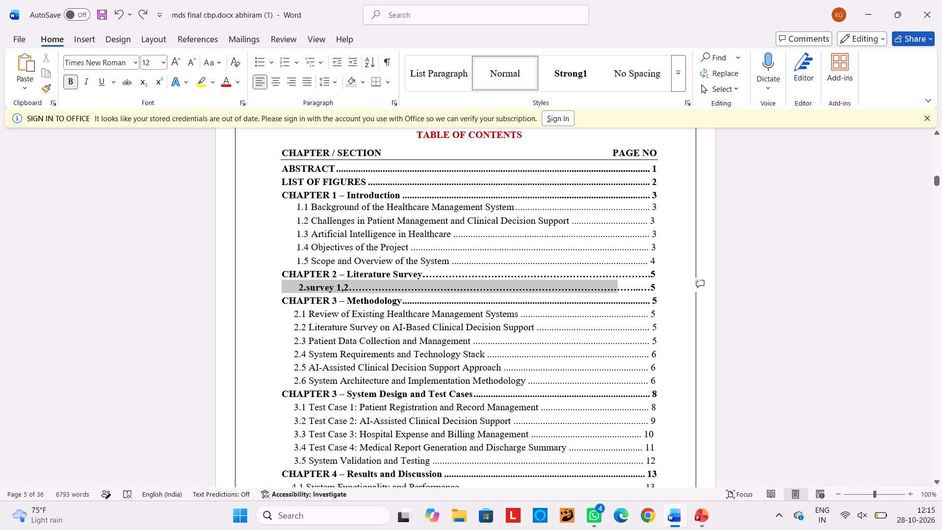
drag(426, 283, 642, 286)
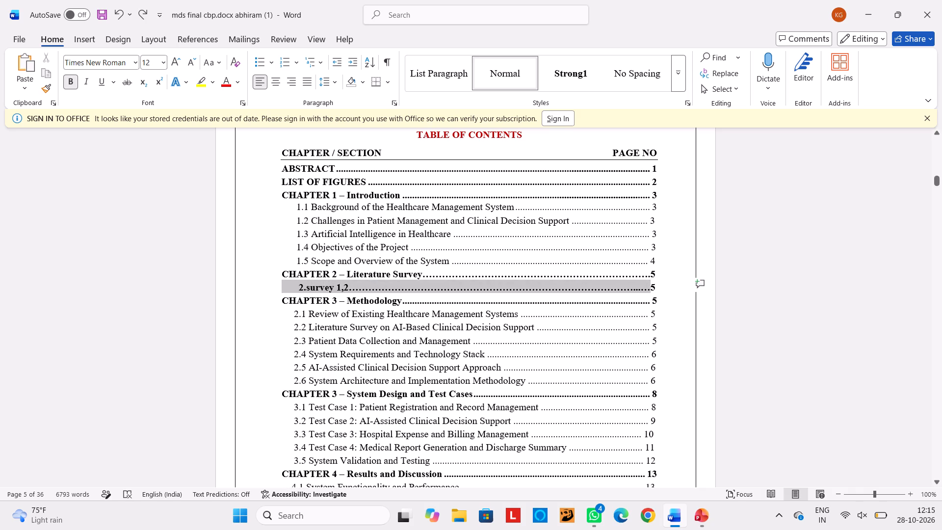
drag(642, 286, 700, 288)
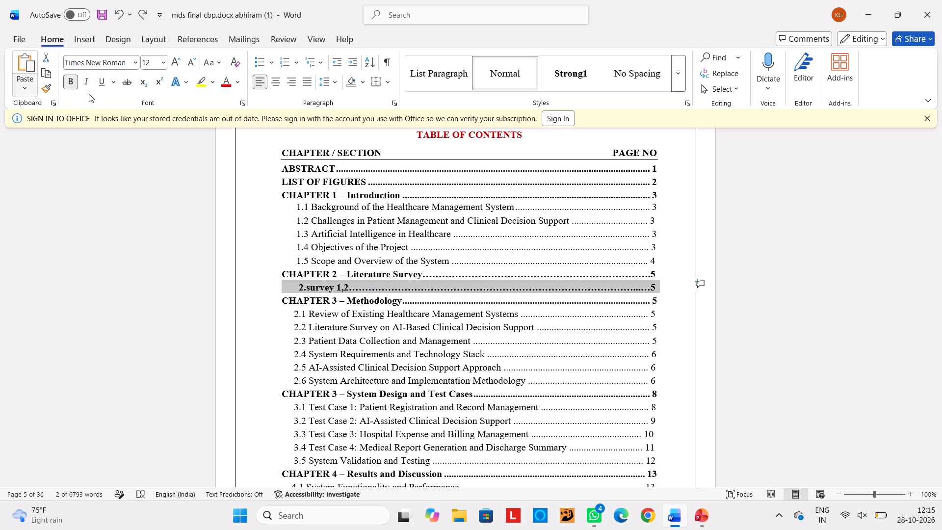
click(70, 84)
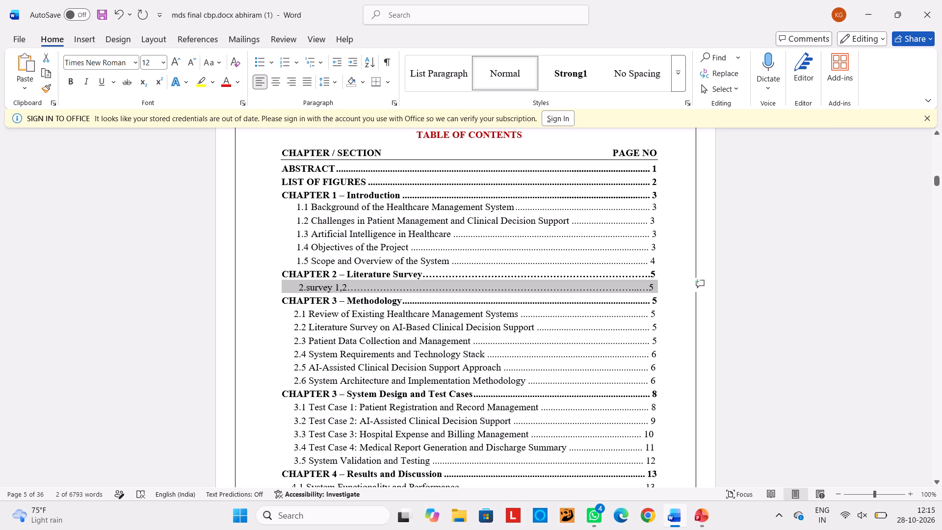
Reduce the indent before "2.survey 1,2" so it lines up with the sub-entries under Chapter 3 – Methodology.
click(295, 285)
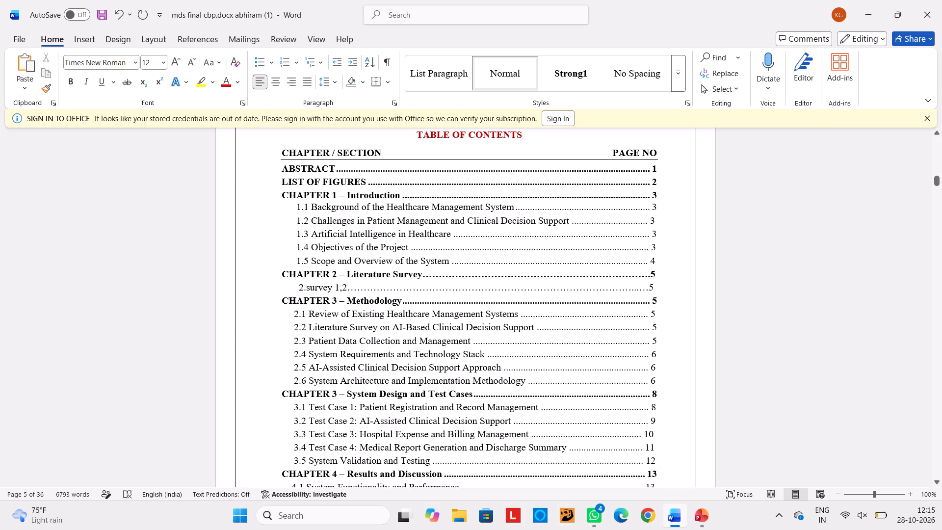
click(300, 290)
key(BackSpace)
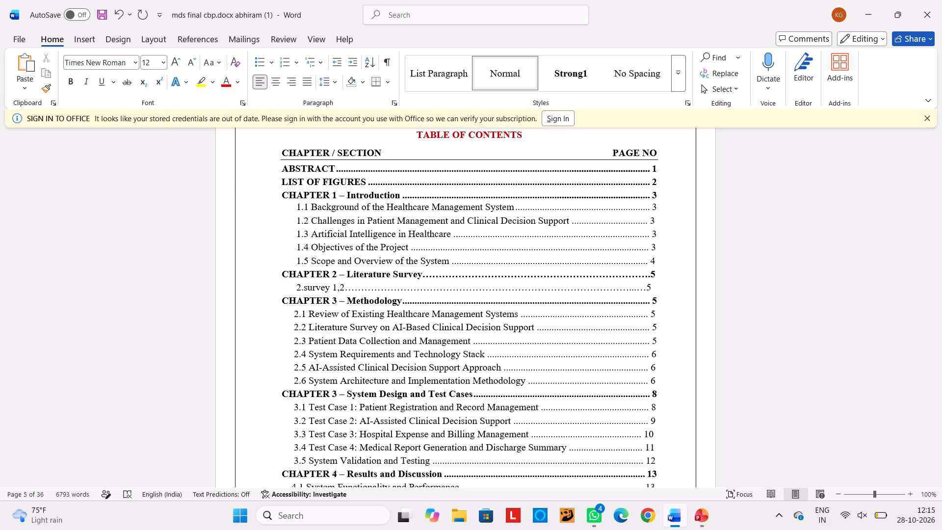
key(period)
key(BackSpace)
key(BackSpace)
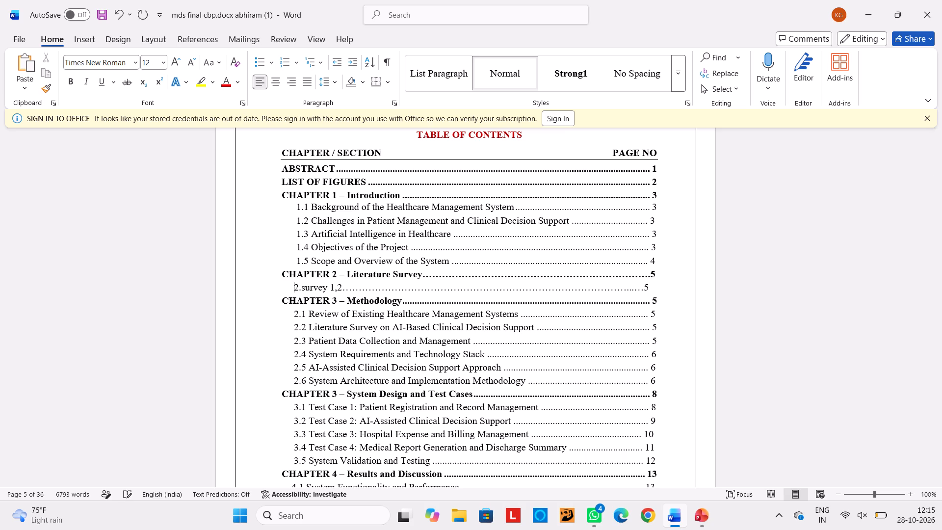
key(Return)
key(ctrl+z)
Renumber the survey 1,2 entry as 2.1.
key(Right)
key(Right)
key(1)
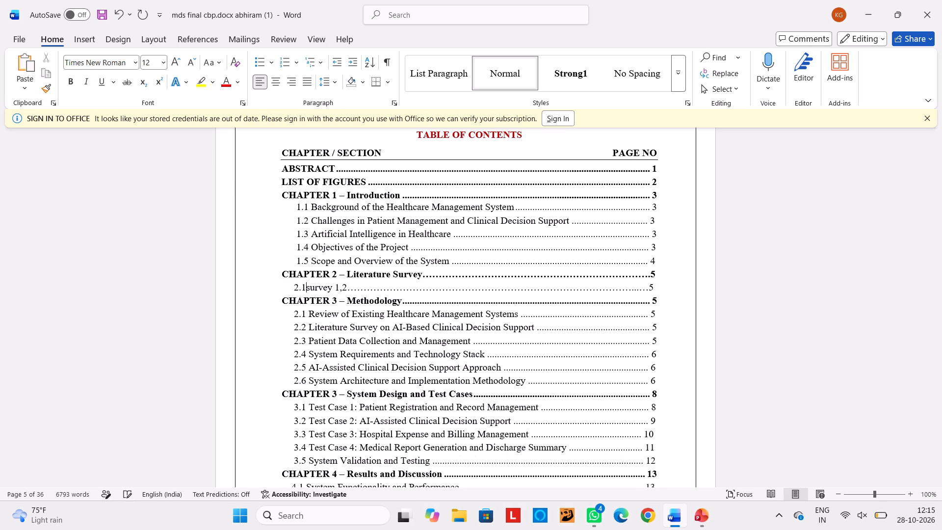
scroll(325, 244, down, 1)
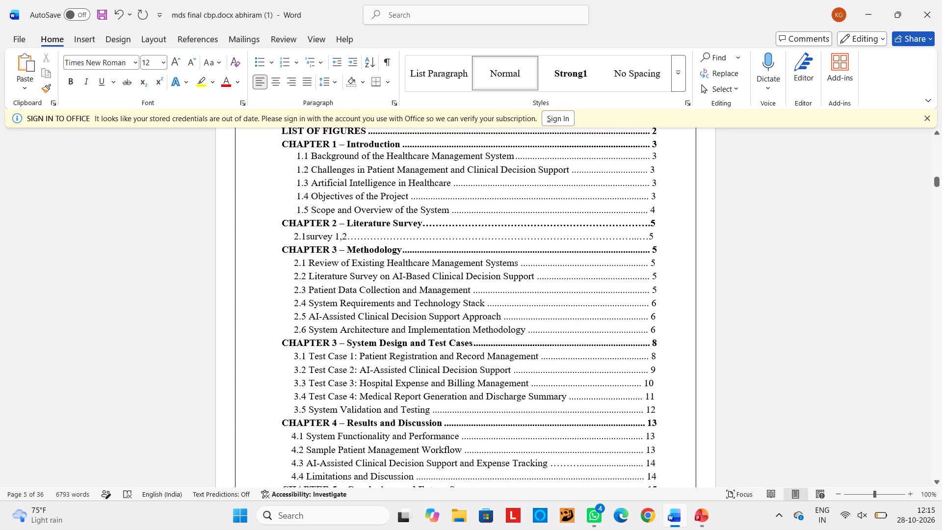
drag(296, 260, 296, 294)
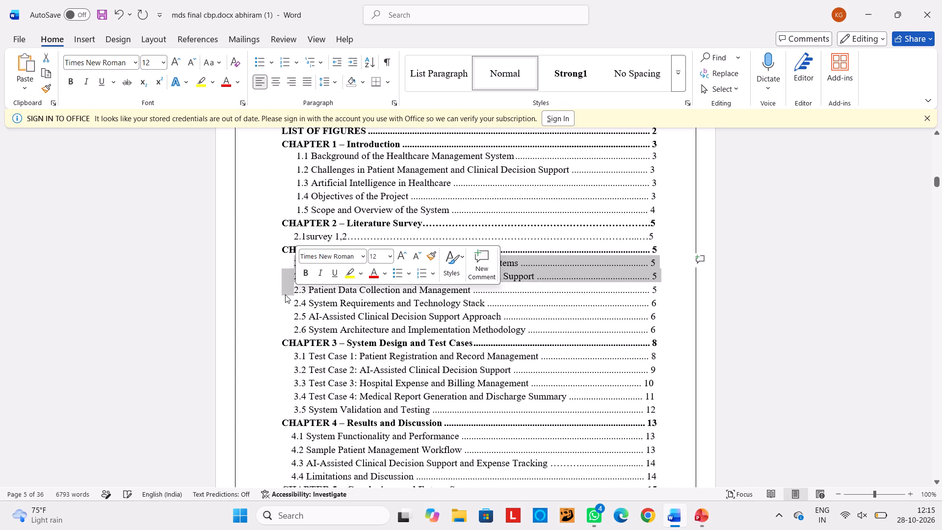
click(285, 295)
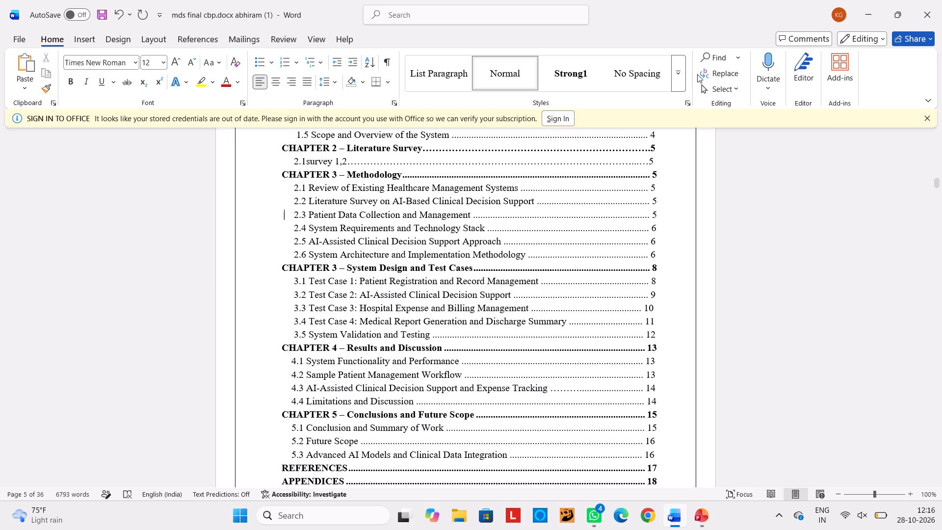
Add an indented line below the 2.1 survey entry reading "2.2 Survey 3".
click(658, 161)
key(Return)
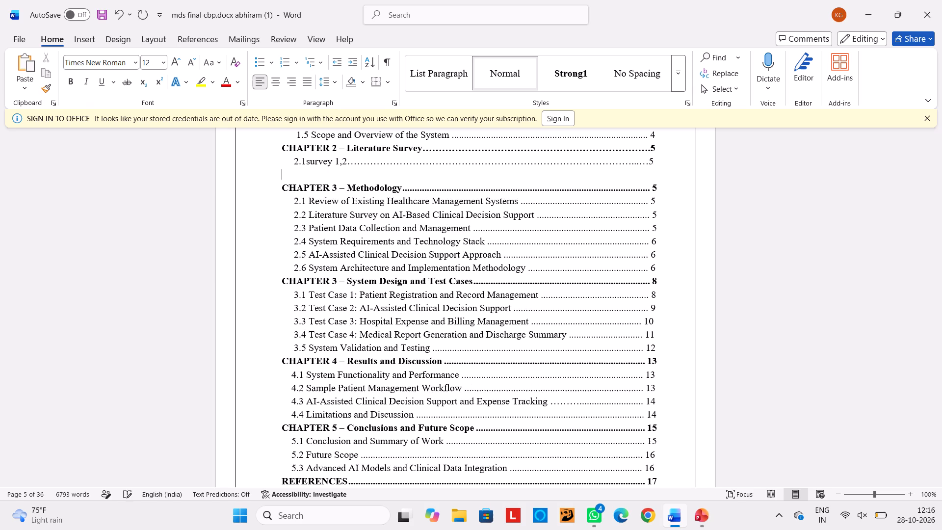
key(space)
key(space)
key(space)
key(space)
key(space)
key(space)
key(BackSpace)
key(2)
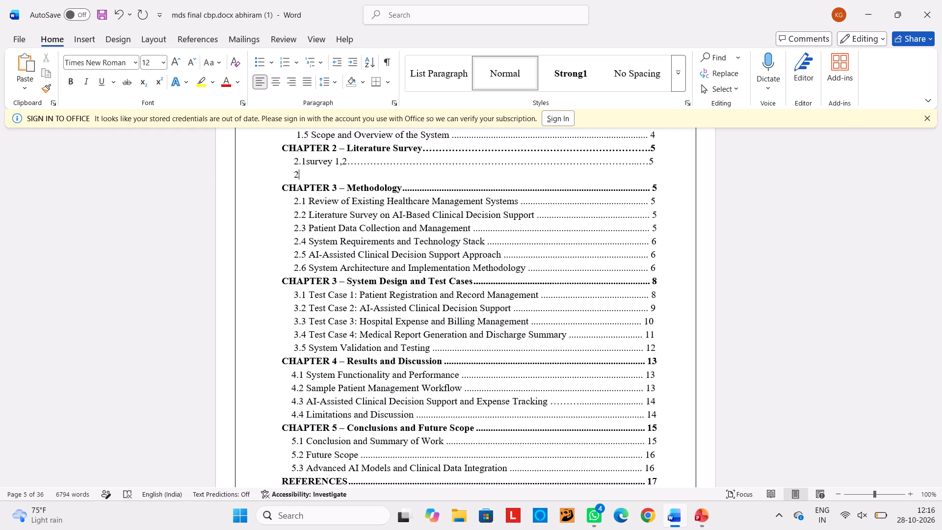
text(.2)
key(space)
text(u=)
key(BackSpace)
key(BackSpace)
text(Sur)
text(vey)
key(space)
text(3)
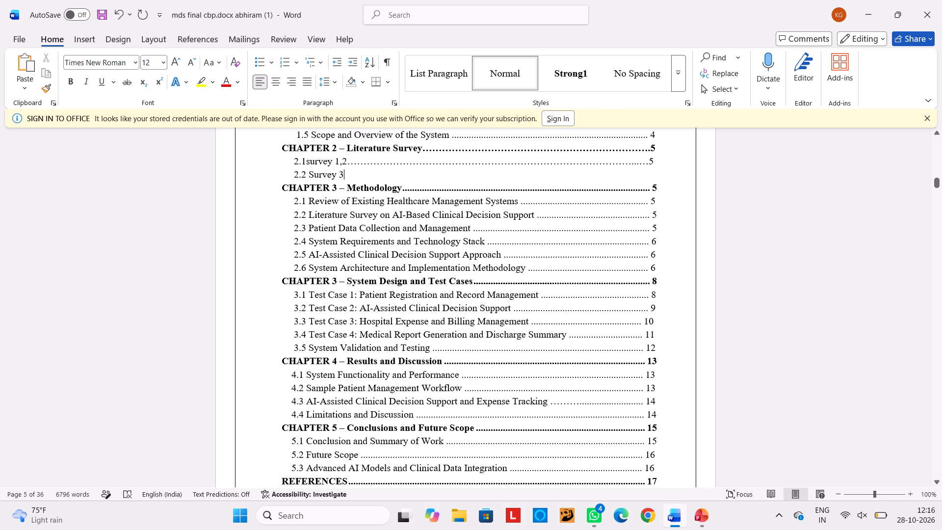
Capitalize the word "Survey" in the 2.1 entry.
double_click(309, 159)
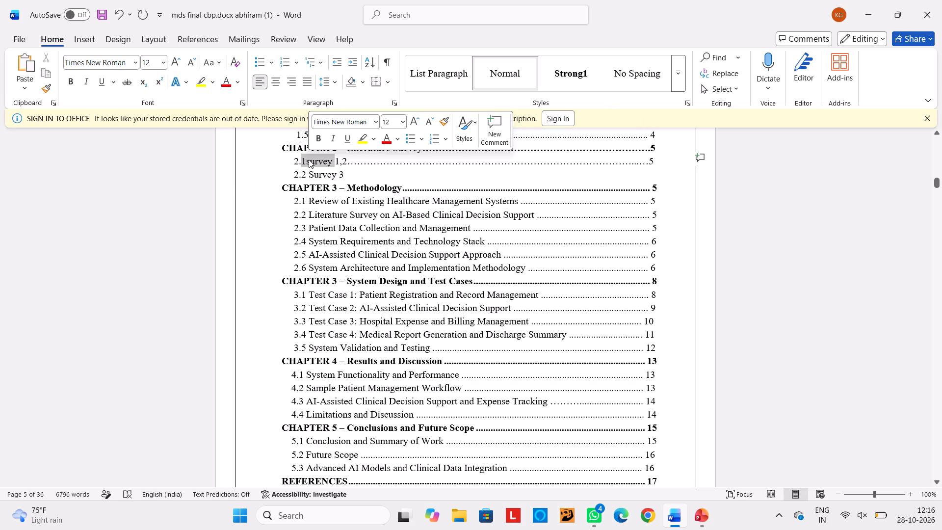
click(309, 159)
key(BackSpace)
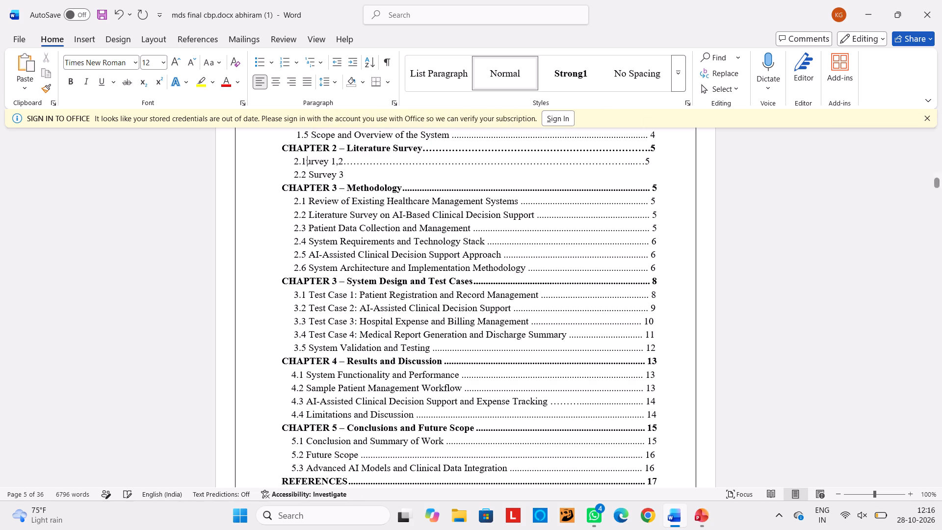
key(shift+s)
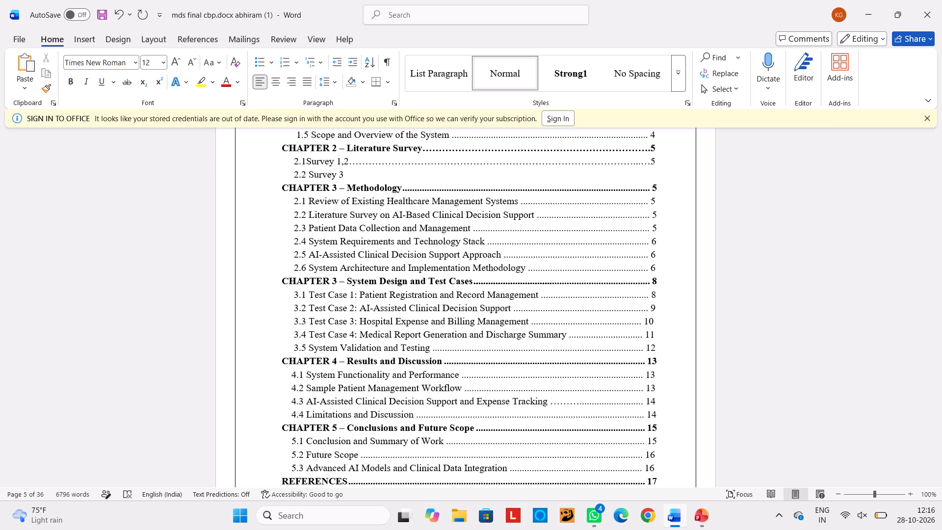
Add a dot leader after "2.2 Survey 3" extending across the line to the page number column.
click(344, 173)
key(period)
key(period)
key(period)
key(period)
key(period)
key(period)
key(period)
key(period)
key(period)
key(period)
key(period)
key(period)
key(period)
key(period)
key(period)
key(period)
key(period)
key(period)
key(period)
key(period)
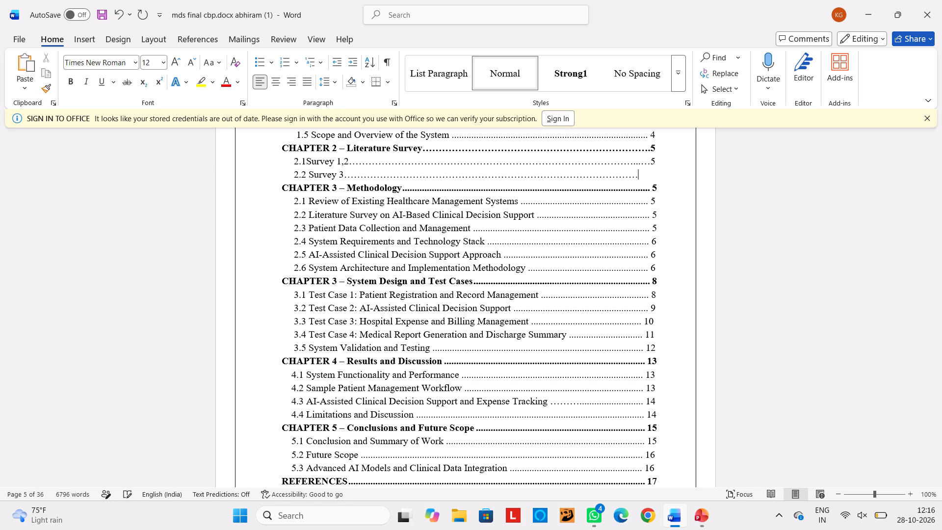
text(.....)
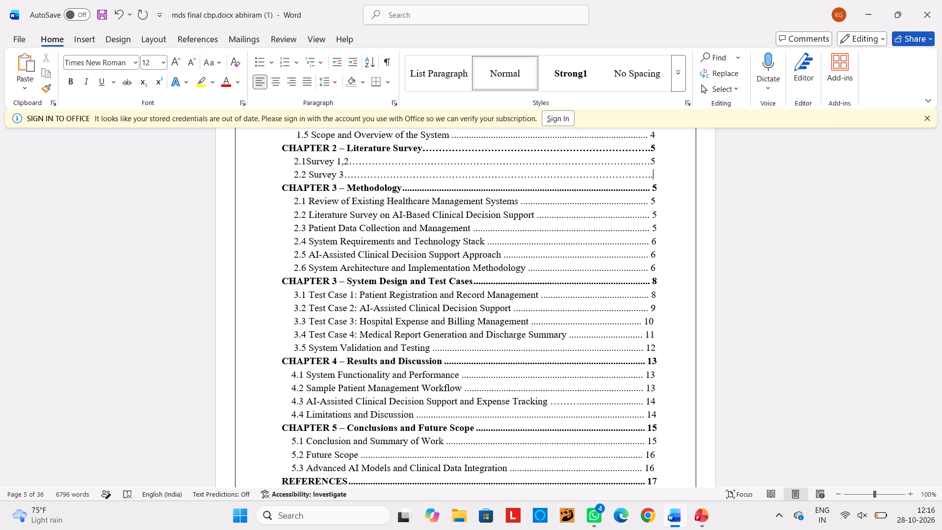
Enter page number 6 for the 2.2 Survey 3 entry, adjusting its dot leader to align the number with the column.
key(6)
key(ctrl+z)
key(BackSpace)
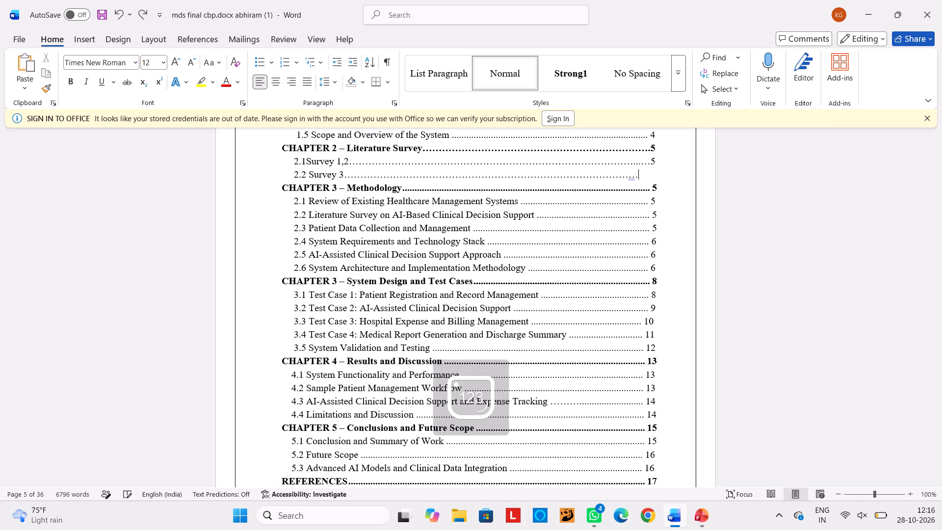
key(6)
key(Left)
key(space)
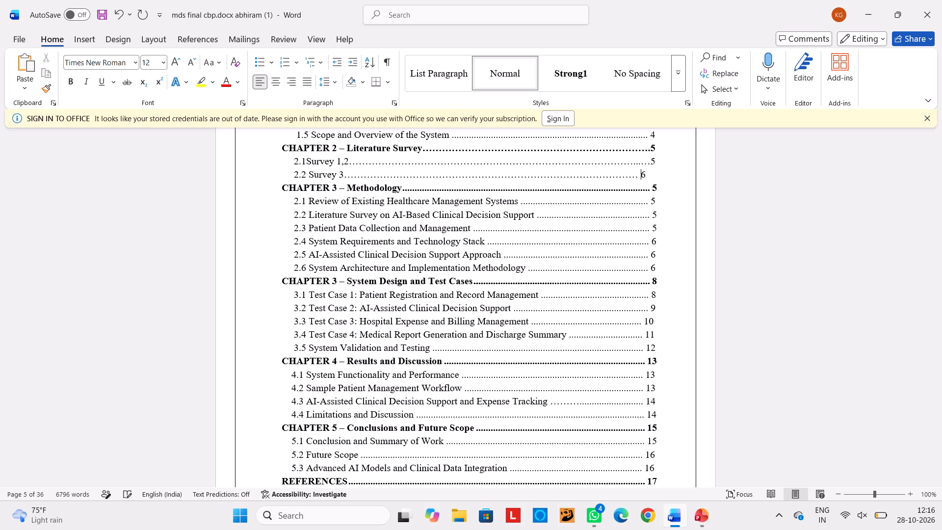
key(BackSpace)
text(...)
key(period)
Renumber the first two entries under Chapter 3 – Methodology in the table of contents as 3.1 and 3.2.
scroll(398, 191, down, 1)
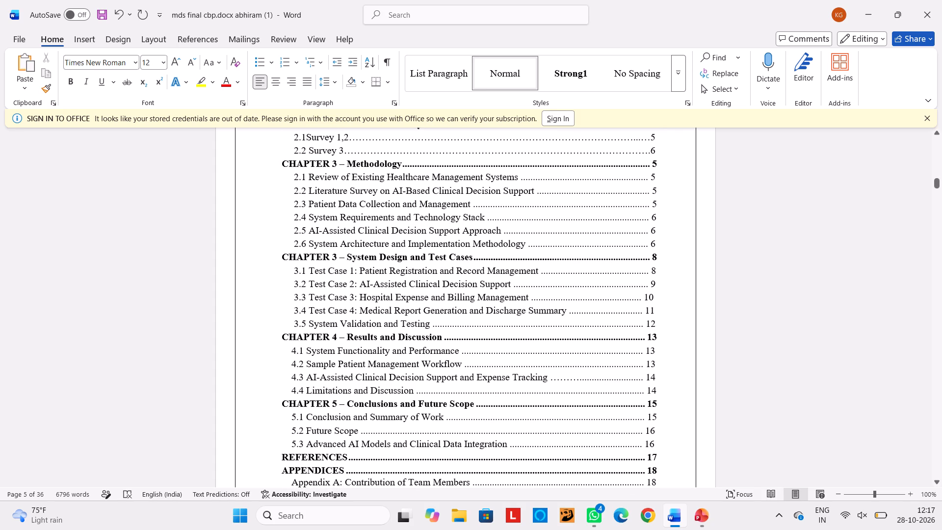
click(298, 178)
key(BackSpace)
key(3)
key(Down)
key(BackSpace)
key(3)
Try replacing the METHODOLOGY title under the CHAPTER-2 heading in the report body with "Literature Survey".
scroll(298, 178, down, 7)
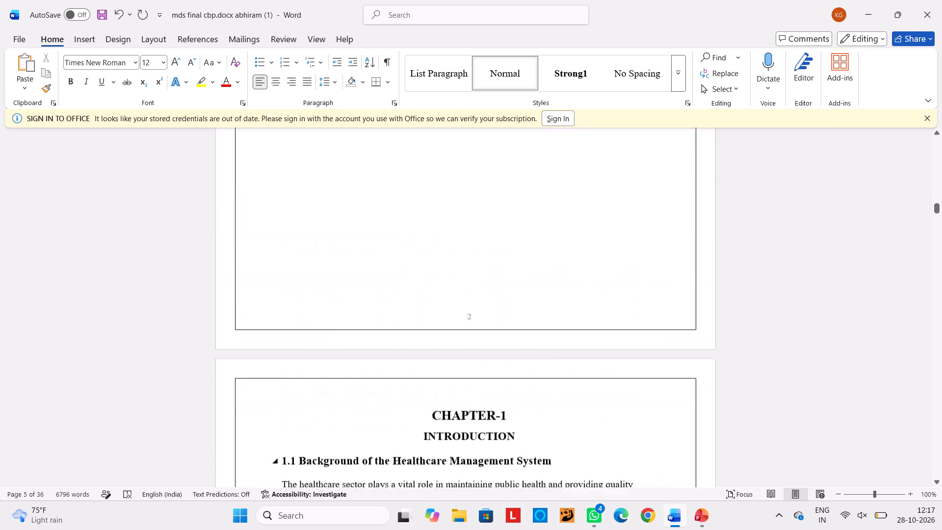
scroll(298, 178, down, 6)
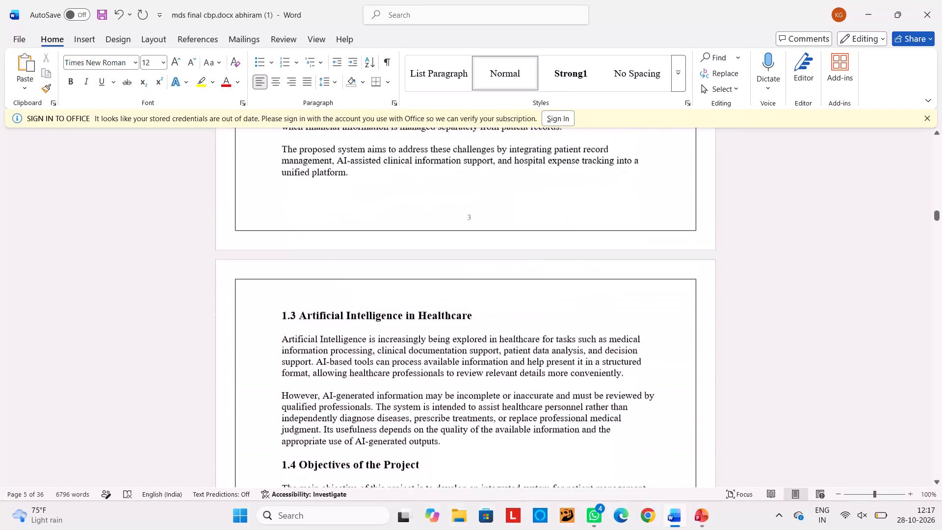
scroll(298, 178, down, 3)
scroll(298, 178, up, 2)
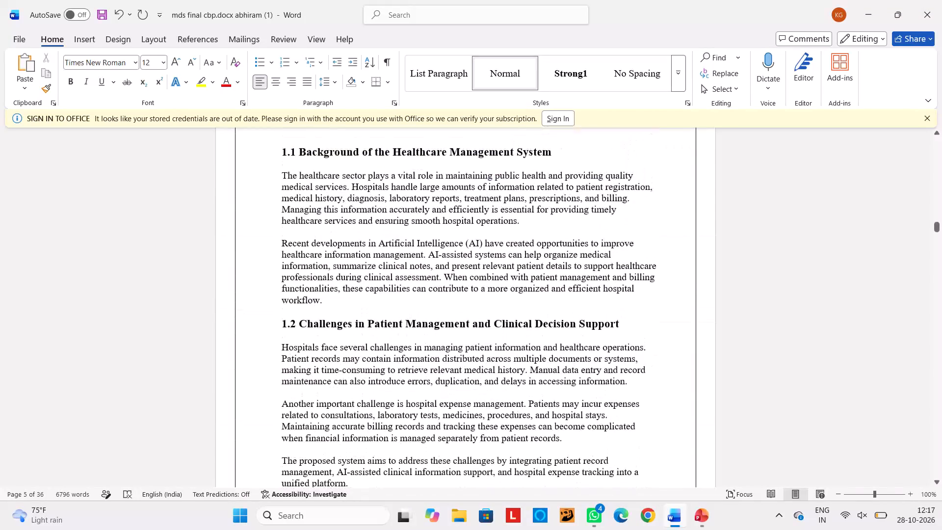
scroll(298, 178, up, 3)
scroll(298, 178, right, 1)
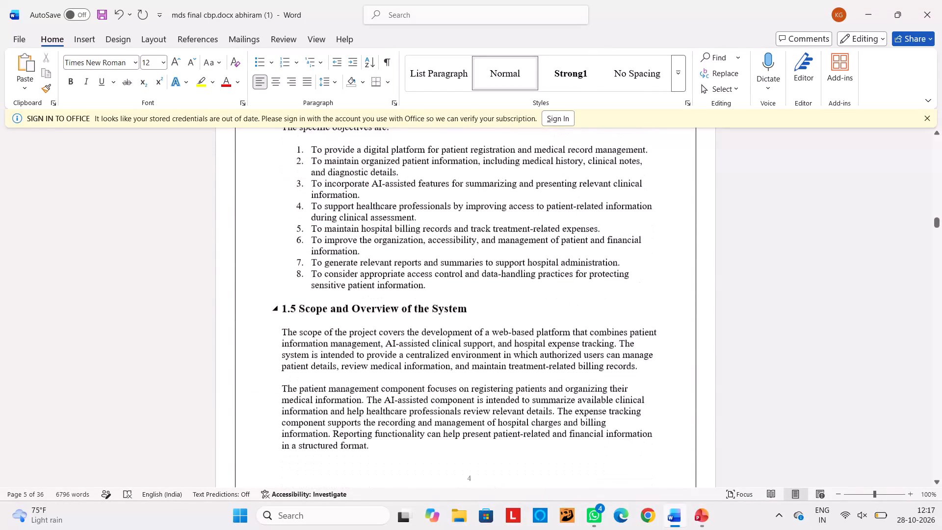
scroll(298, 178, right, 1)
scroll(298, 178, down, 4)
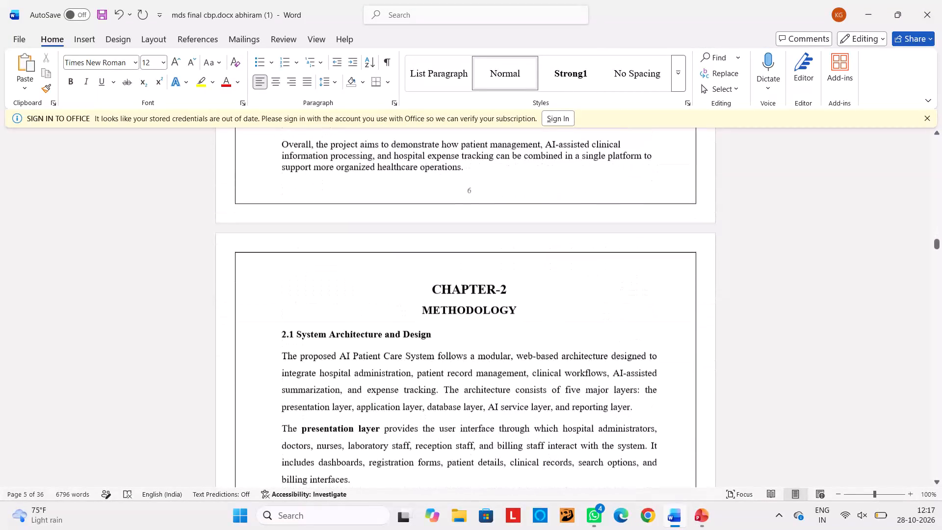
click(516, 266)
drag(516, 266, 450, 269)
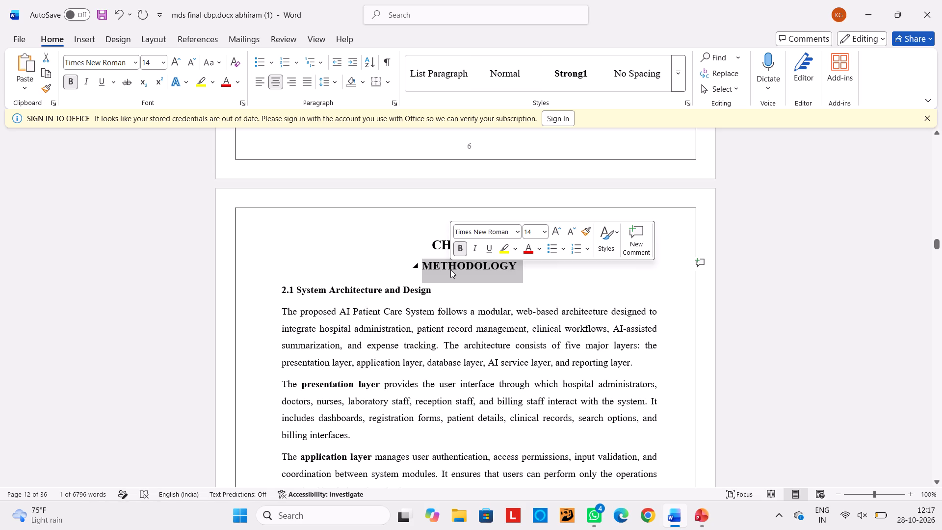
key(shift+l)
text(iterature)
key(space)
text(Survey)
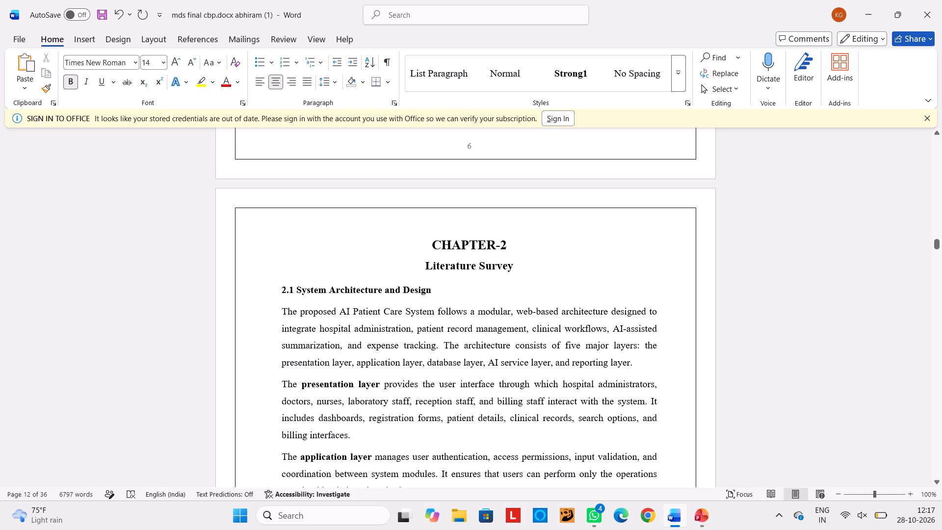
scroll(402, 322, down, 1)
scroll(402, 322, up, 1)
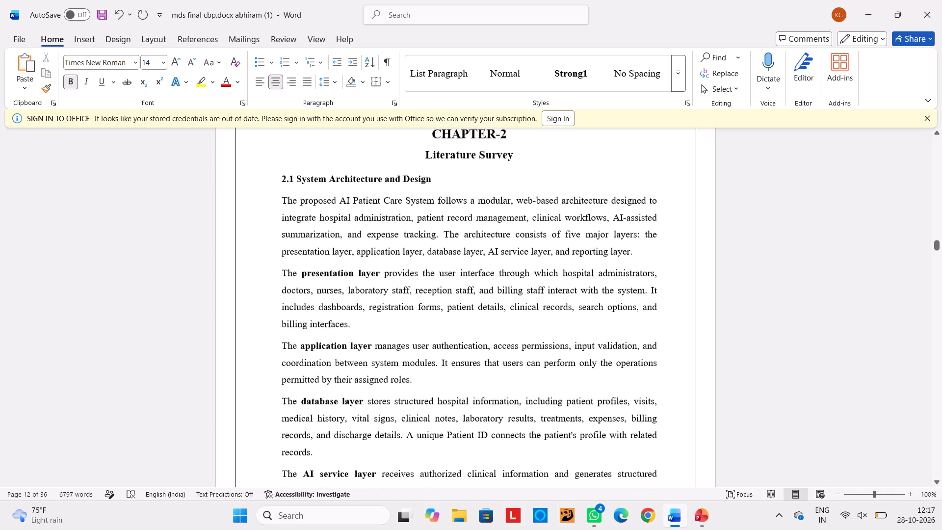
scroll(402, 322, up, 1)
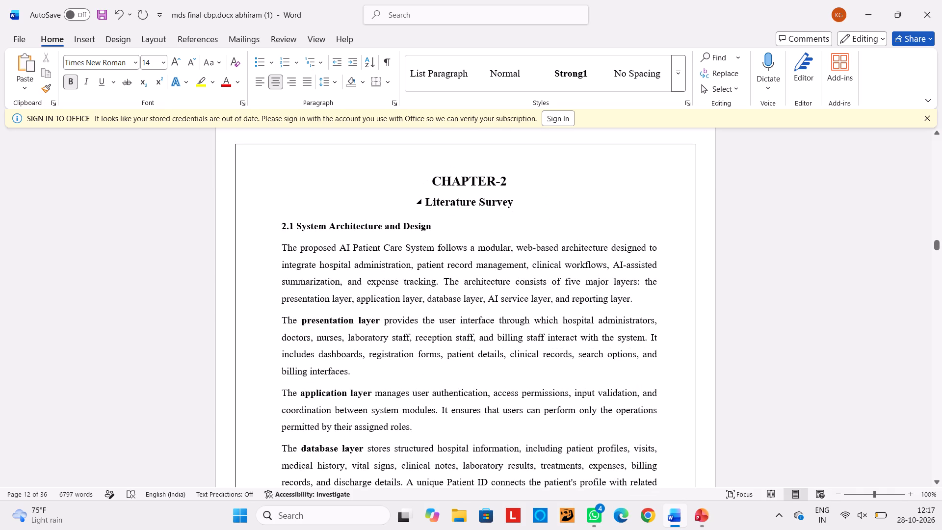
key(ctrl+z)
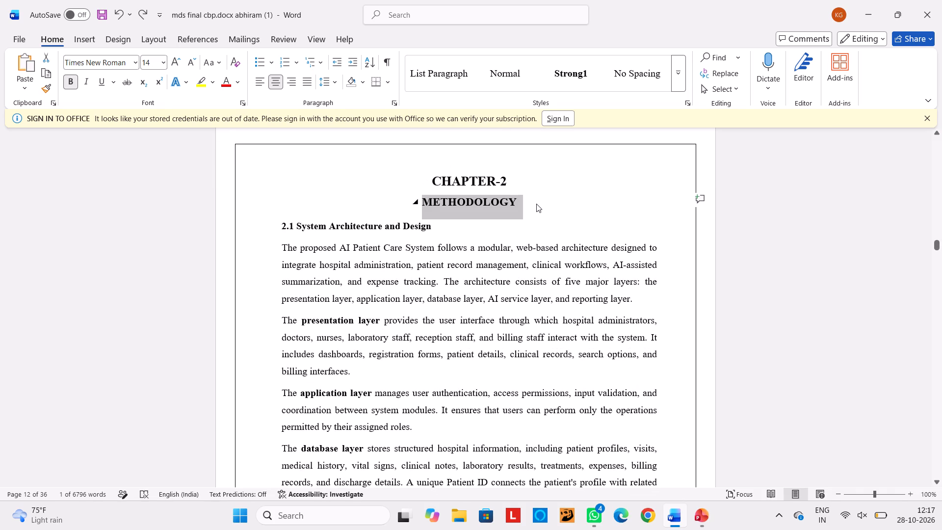
Insert blank lines after the CHAPTER-2 heading until the METHODOLOGY section moves past the bottom of page 8.
click(520, 180)
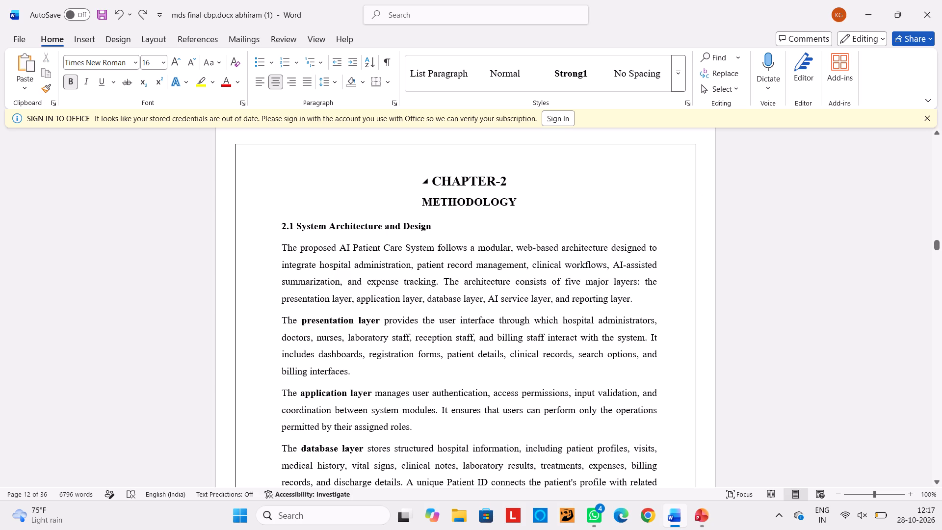
key(Return)
key(Return)
key(Return)
key(Return)
key(Return)
key(Return)
key(Return)
key(Return)
key(Return)
key(Return)
key(Return)
key(Return)
key(Return)
key(Return)
key(Return)
key(Return)
key(Return)
key(Return)
key(Return)
key(Return)
key(Return)
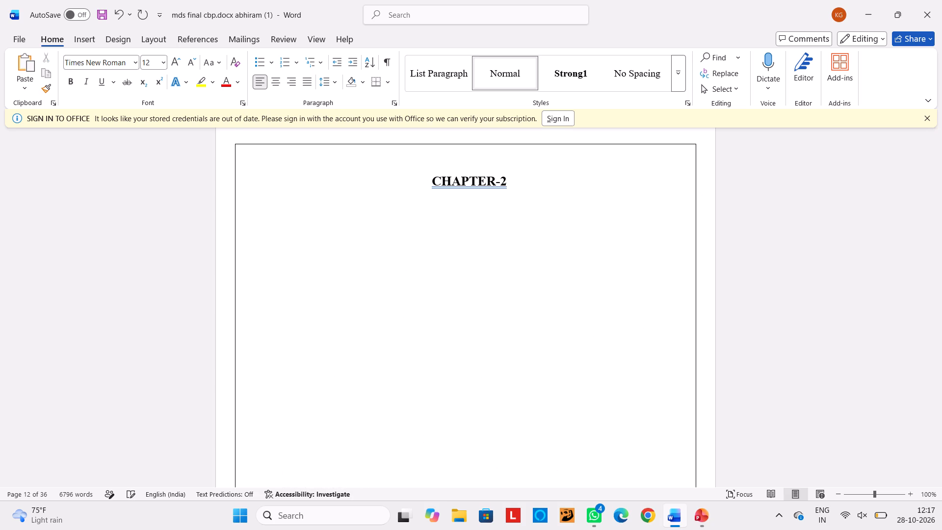
scroll(520, 180, right, 1)
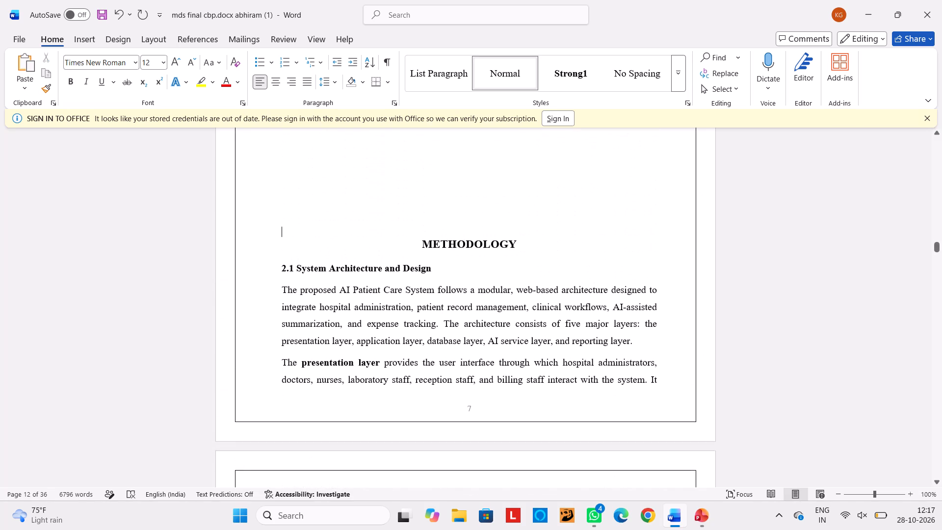
scroll(520, 180, right, 1)
key(Return)
key(Return)
key(Return)
key(Return)
key(Return)
key(Return)
key(Return)
key(Return)
key(Return)
key(Return)
key(Return)
key(Return)
key(Return)
key(Return)
key(Return)
key(Return)
key(Return)
key(Return)
key(Return)
key(Return)
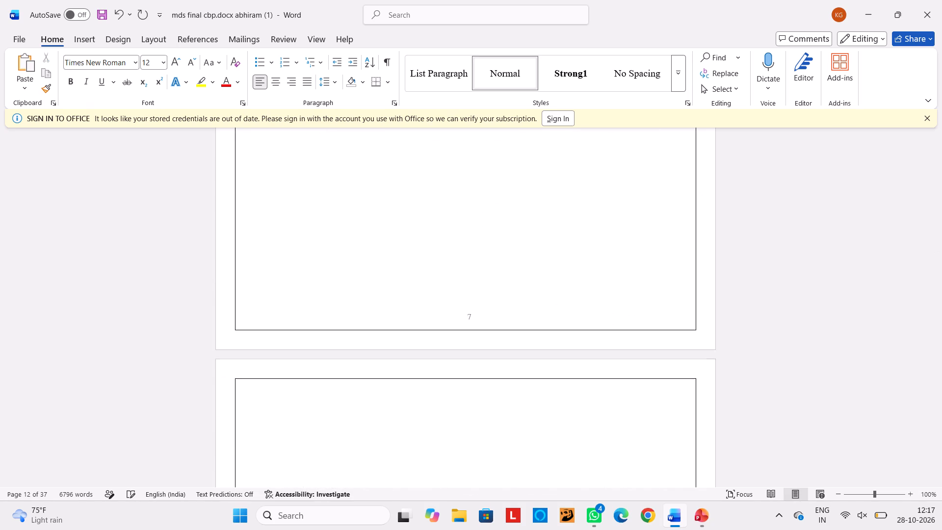
key(Return)
key(Return)
key(Return)
key(Return)
key(Return)
key(Return)
key(Return)
key(Return)
key(Return)
key(Return)
key(Return)
key(Return)
key(Return)
key(Return)
key(Return)
key(Return)
key(Return)
key(Return)
key(Return)
key(Return)
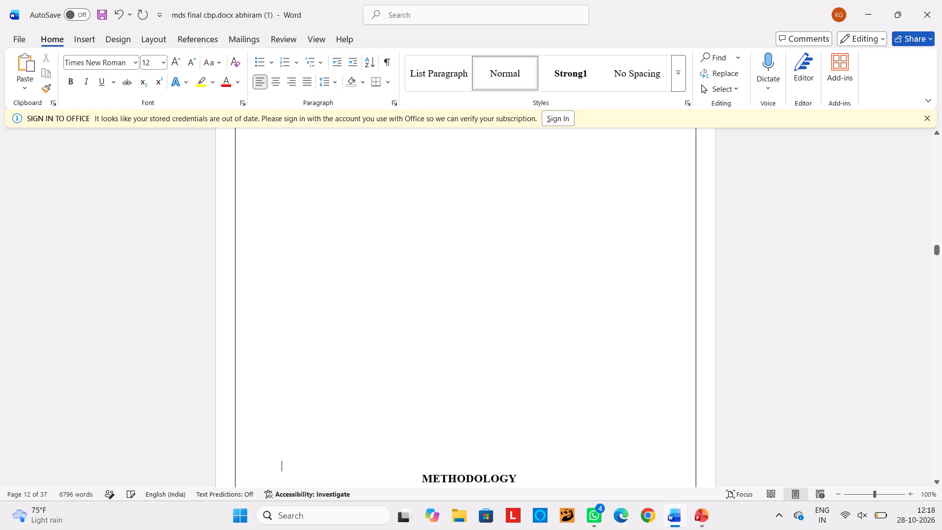
scroll(520, 180, down, 1)
key(Return)
key(Return)
key(Return)
key(Return)
key(Return)
key(Return)
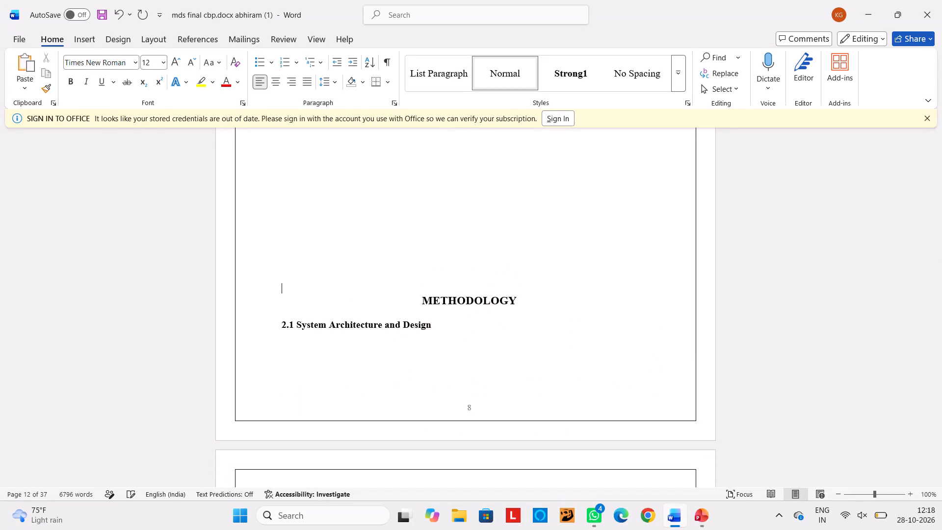
key(Return)
key(Return)
key(Return)
key(Return)
key(Return)
key(Return)
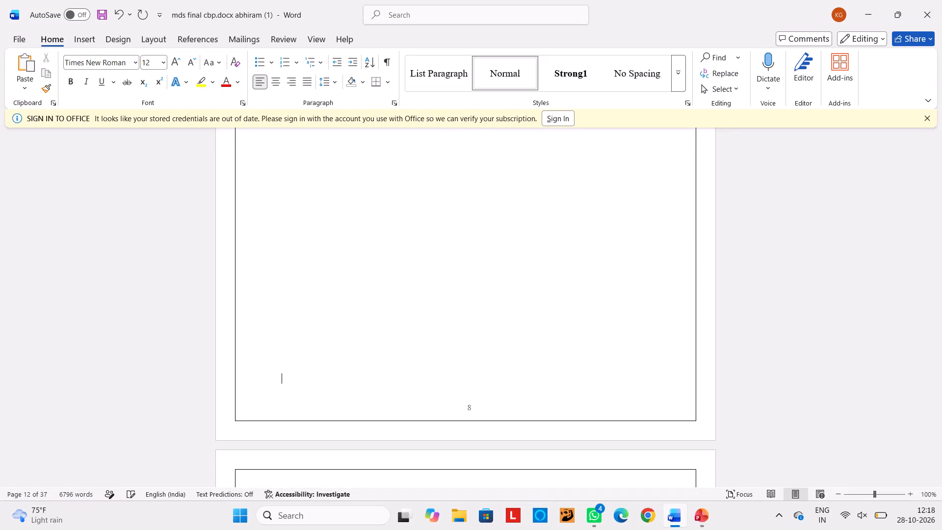
Add an indented title reading "Literature survey" on the blank line below the CHAPTER-2 heading.
scroll(520, 180, up, 7)
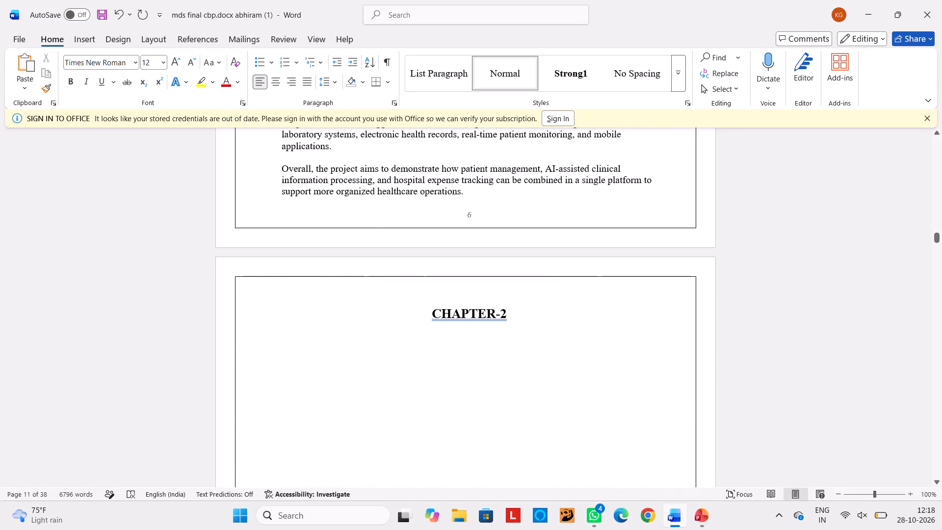
click(452, 340)
key(Tab)
key(Tab)
key(Tab)
key(Tab)
key(shift+l)
text(iterature)
key(space)
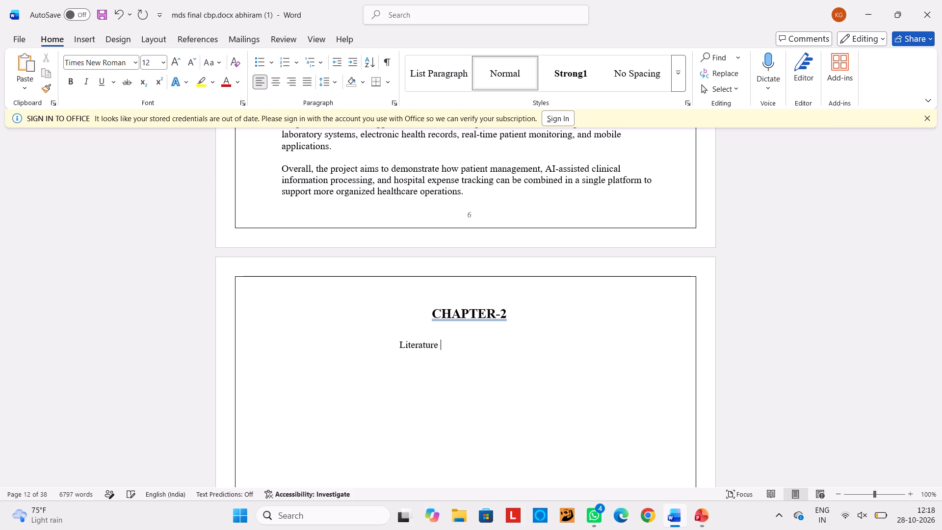
text(survey)
Centre the "Literature survey" title and format it bold at 18 pt.
drag(397, 344, 465, 356)
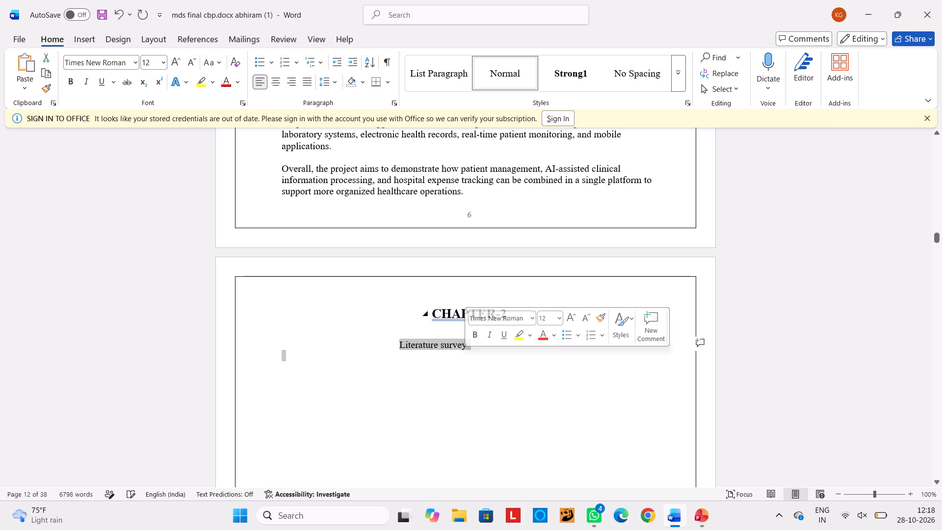
click(277, 81)
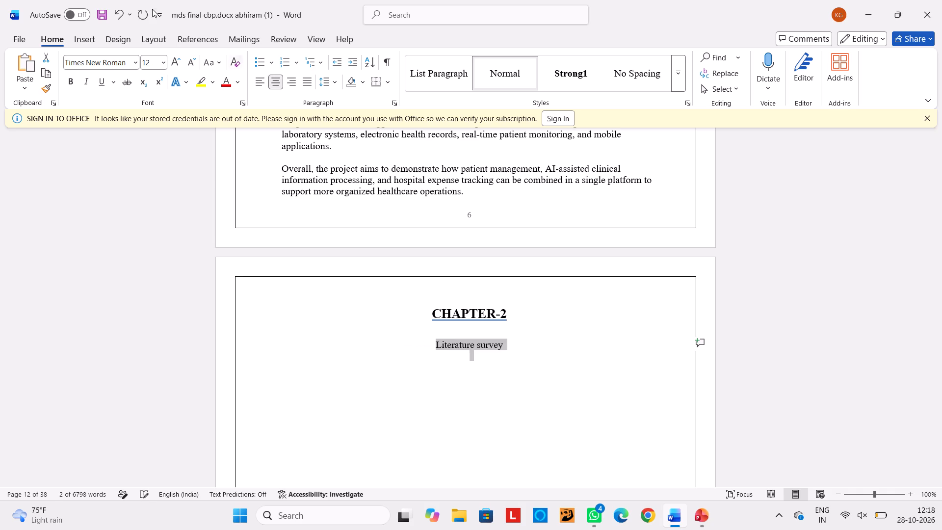
click(68, 80)
click(155, 61)
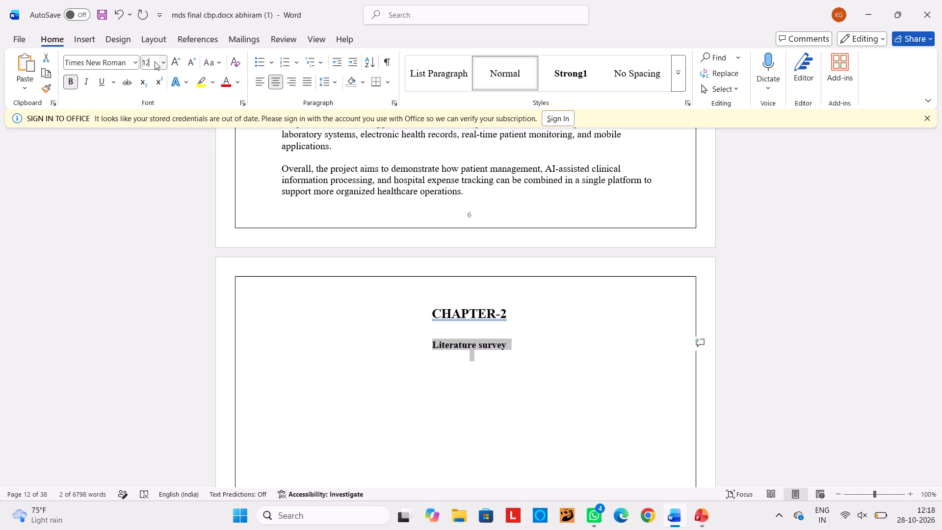
click(160, 63)
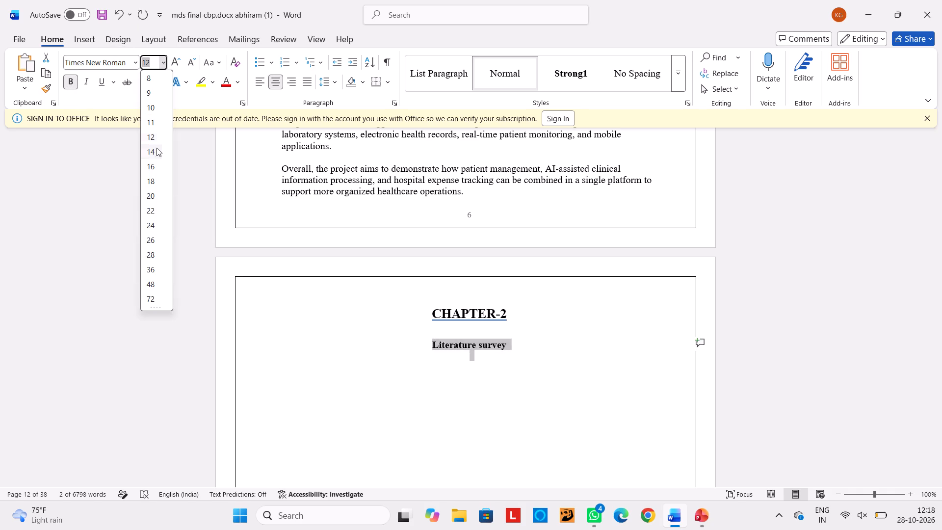
click(154, 179)
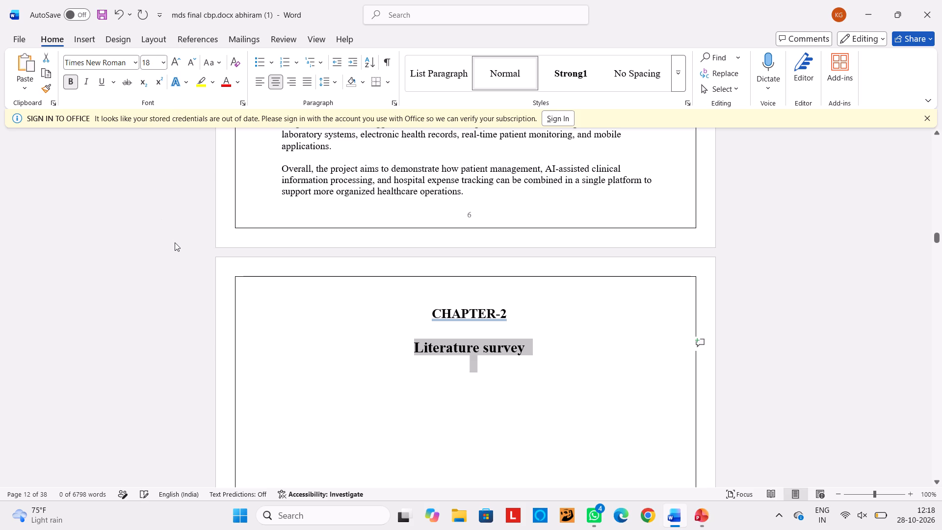
Copy the "Literature Survey 1" heading from slide 3 of the PowerPoint presentation into the Word report, left-aligned below the "Literature survey" title.
click(329, 427)
scroll(329, 427, down, 1)
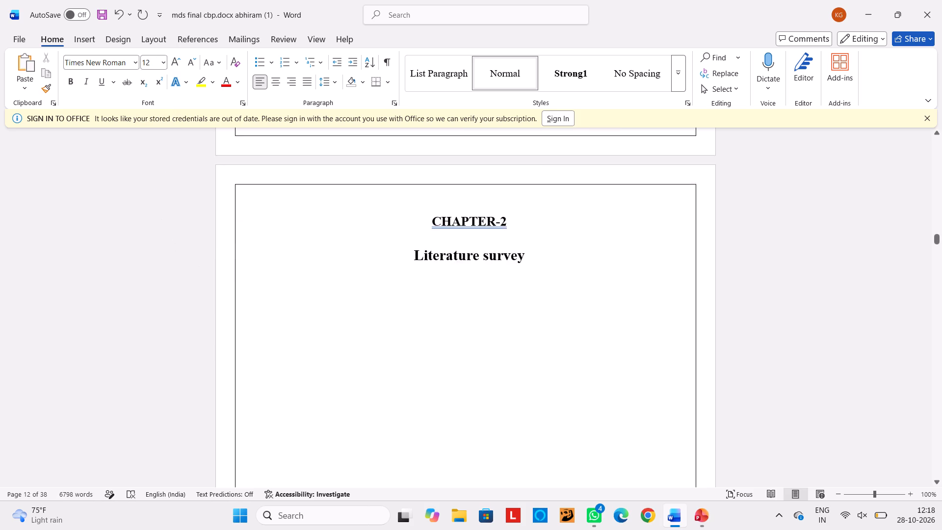
scroll(329, 427, down, 1)
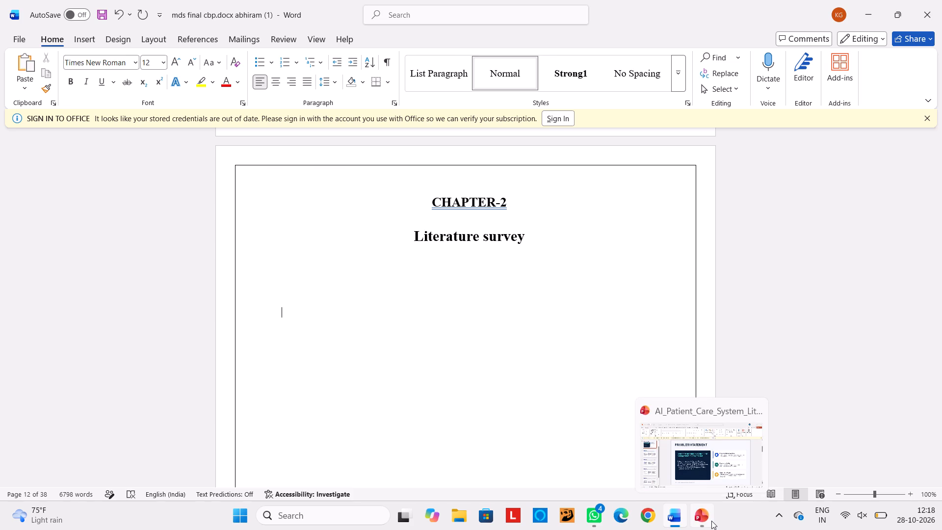
click(711, 521)
scroll(485, 353, up, 1)
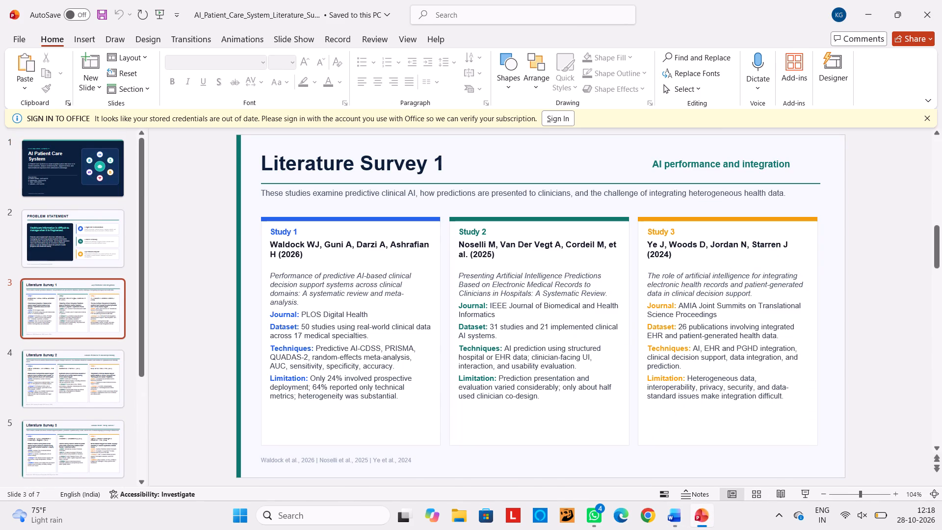
drag(262, 158, 467, 159)
key(ctrl+c)
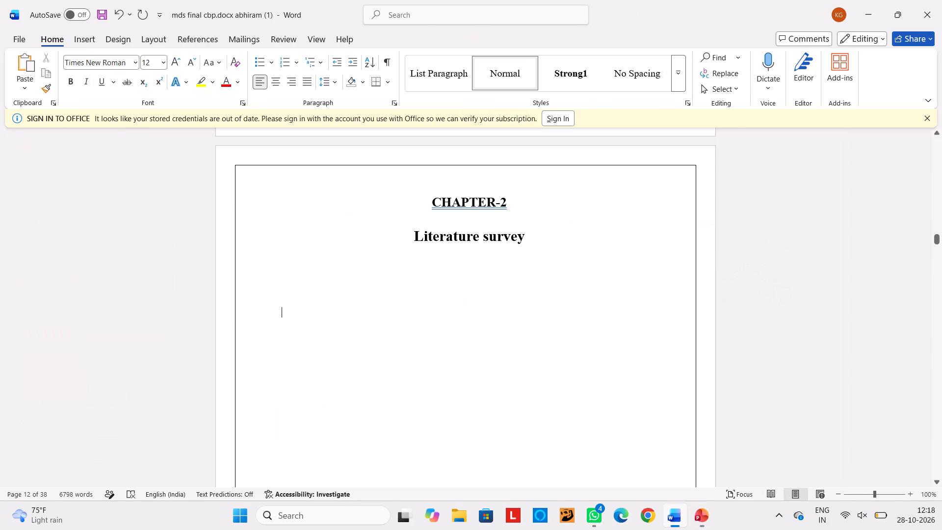
double_click(279, 289)
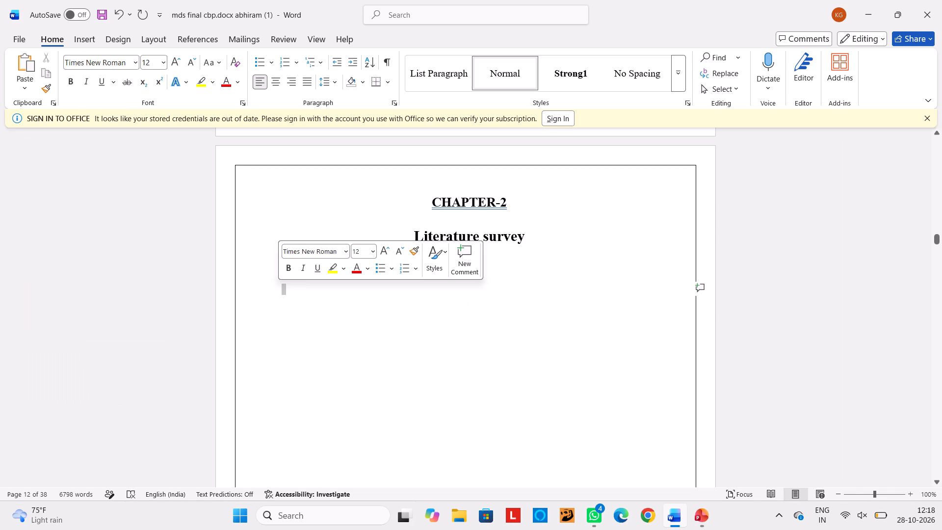
double_click(266, 241)
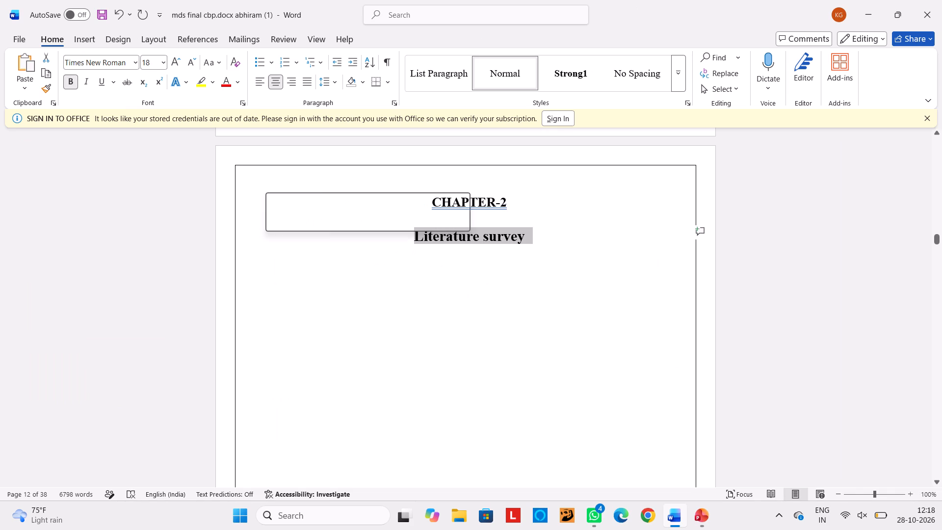
click(278, 258)
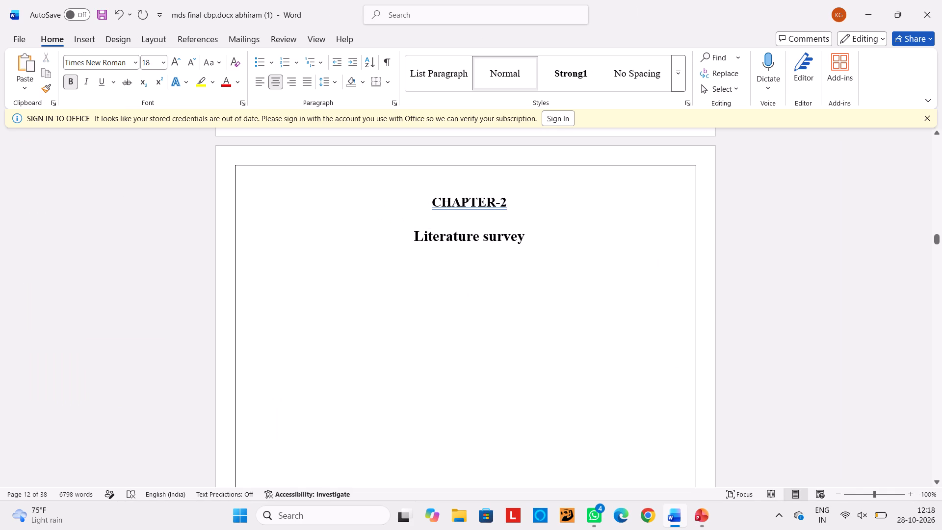
key(BackSpace)
key(ctrl+v)
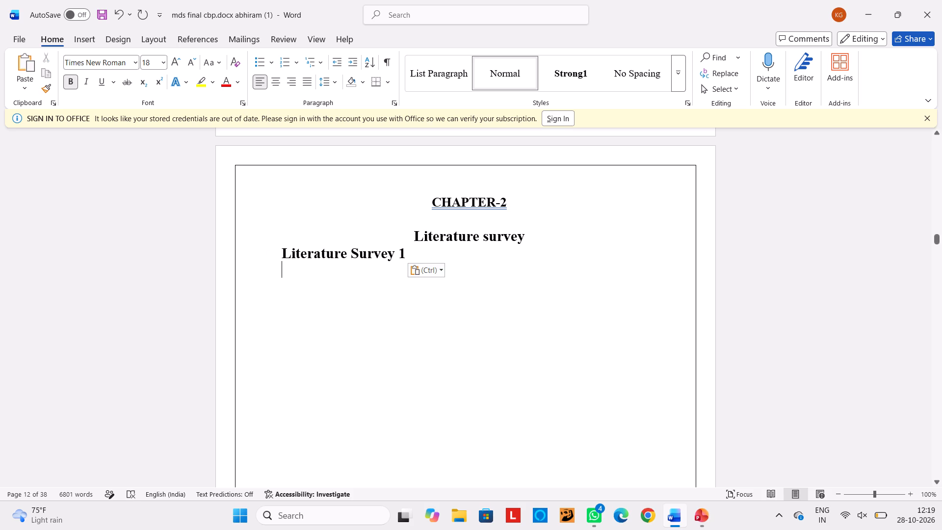
Set the whole "Literature Survey 1" line to 12 pt, add a colon at its end and start a new line below.
drag(409, 257, 287, 257)
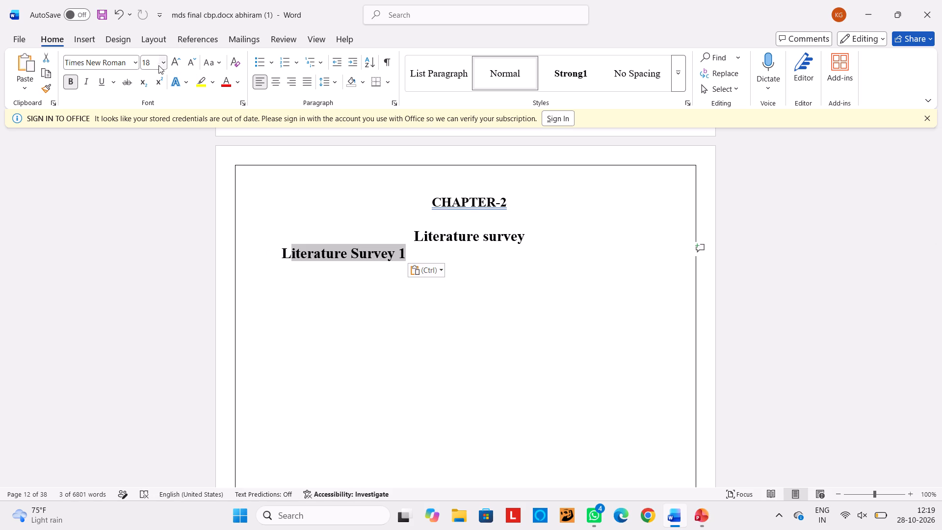
click(161, 65)
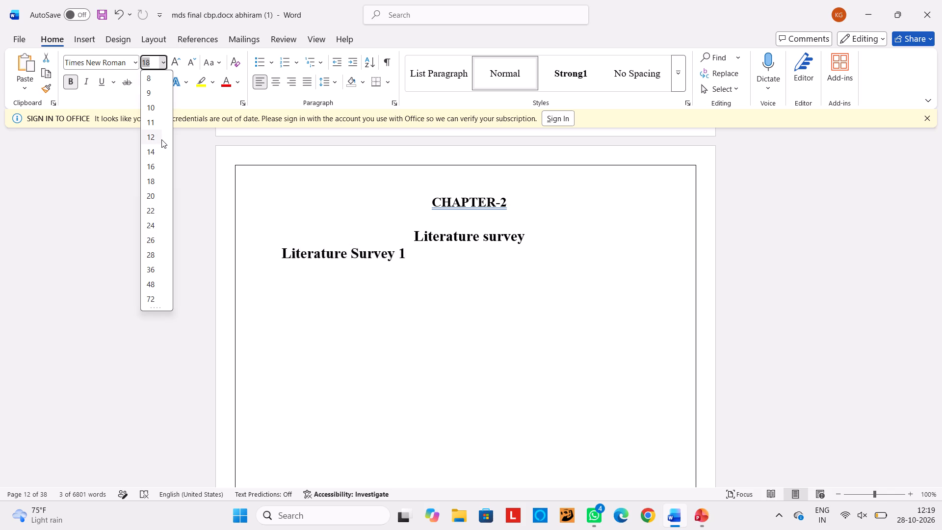
click(161, 139)
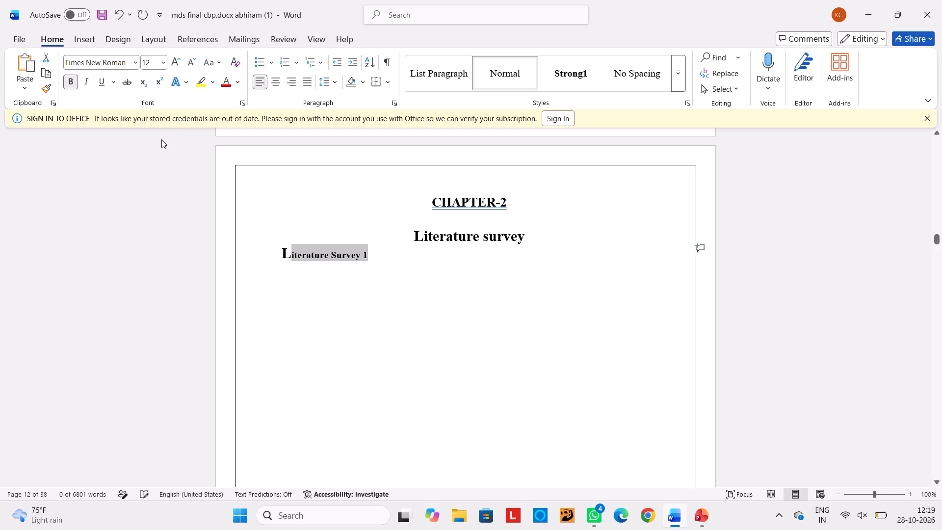
click(285, 255)
triple_click(285, 255)
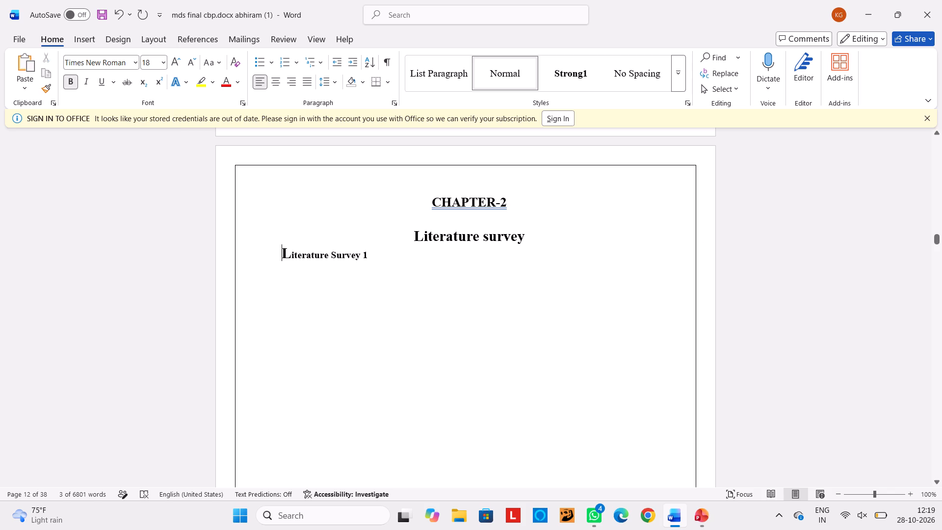
click(161, 59)
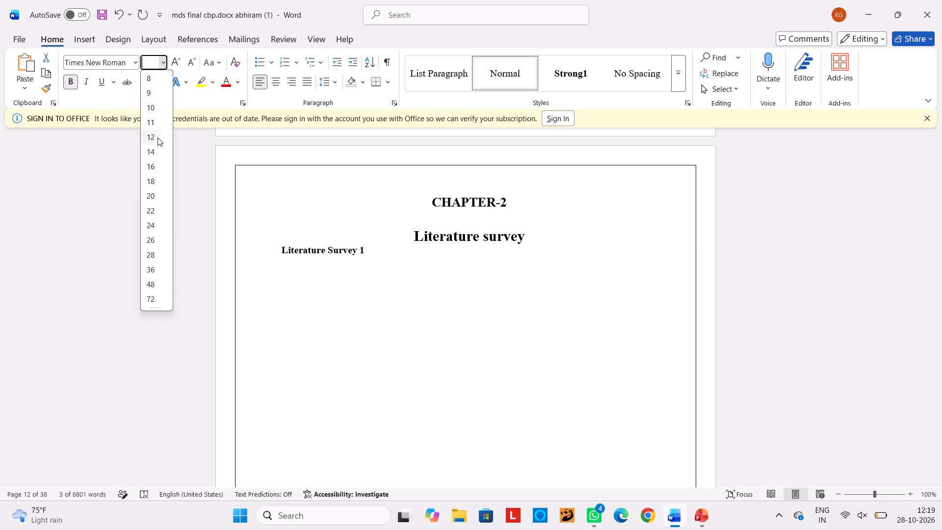
click(157, 137)
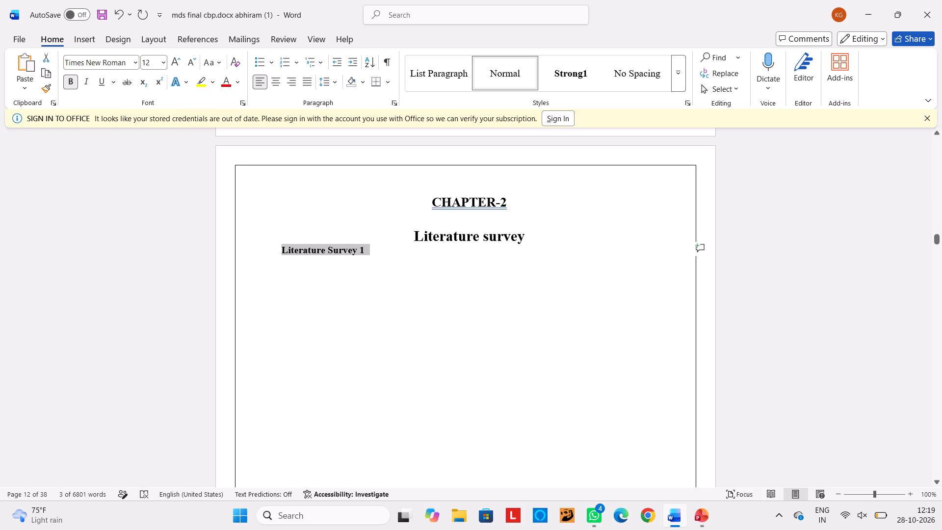
click(370, 250)
key(shift+colon)
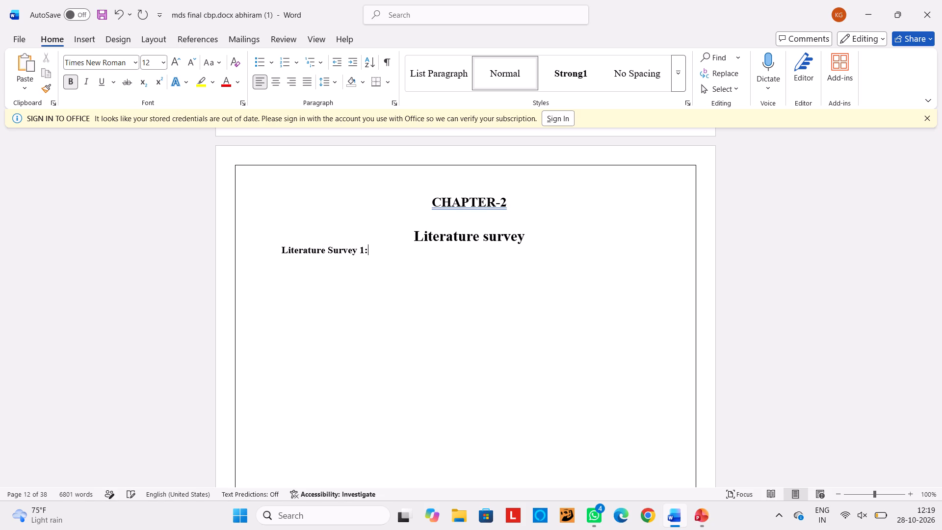
key(Return)
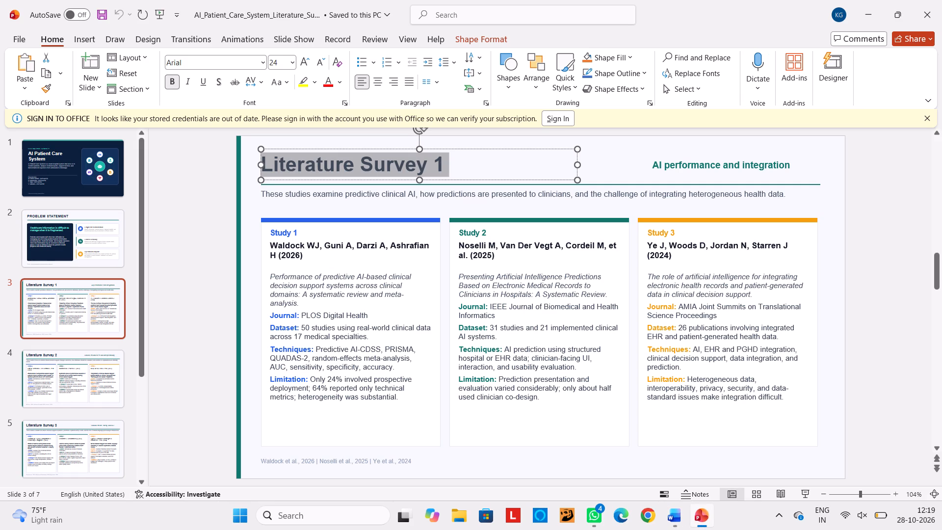
Switch to the PowerPoint presentation and select the Study 1 text on the Literature Survey 1 slide, from its heading down to the limitation.
double_click(269, 230)
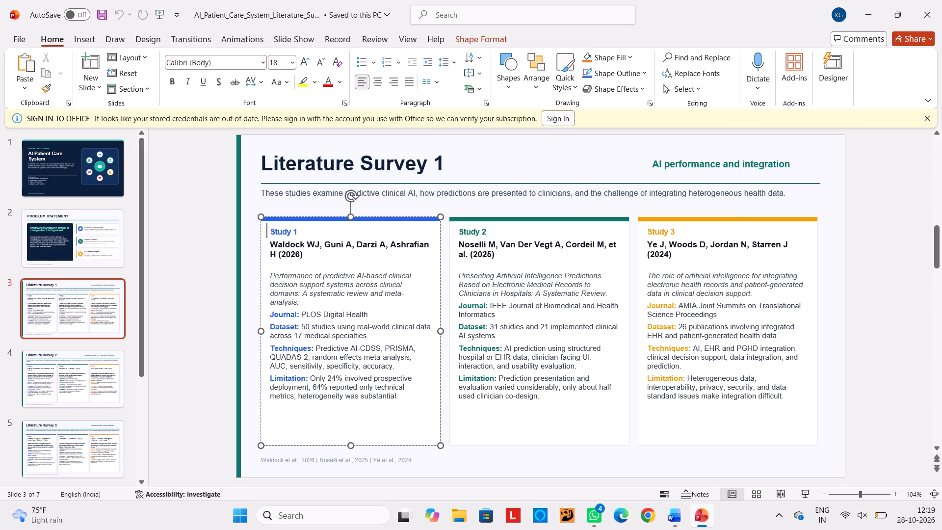
drag(270, 229, 311, 310)
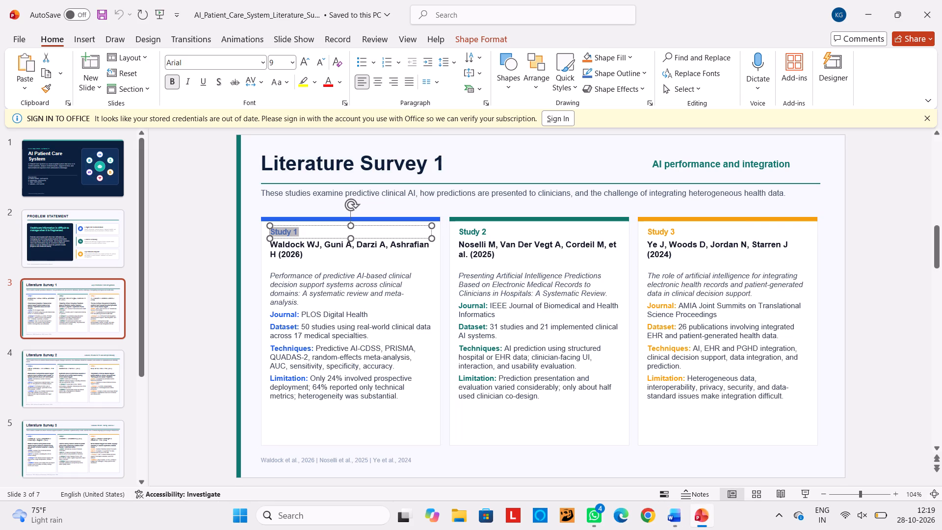
drag(311, 310, 281, 261)
click(281, 261)
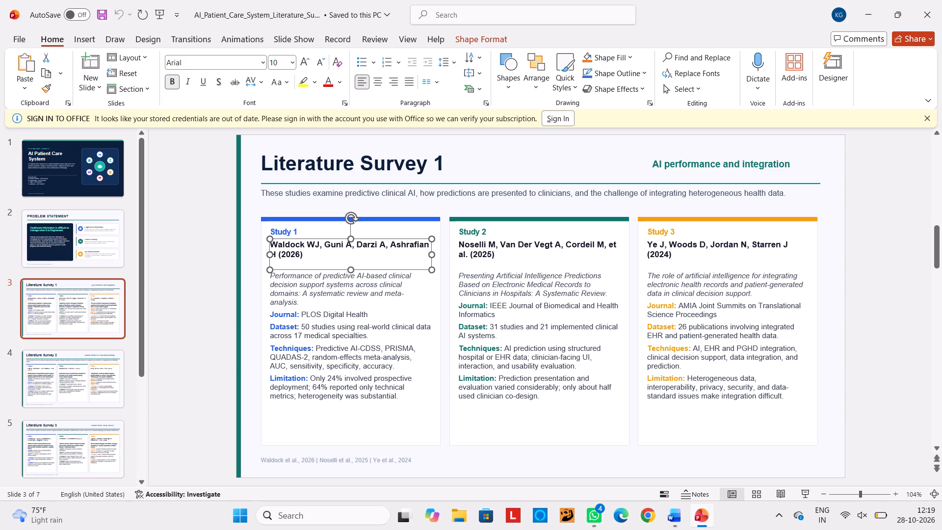
drag(272, 230, 345, 393)
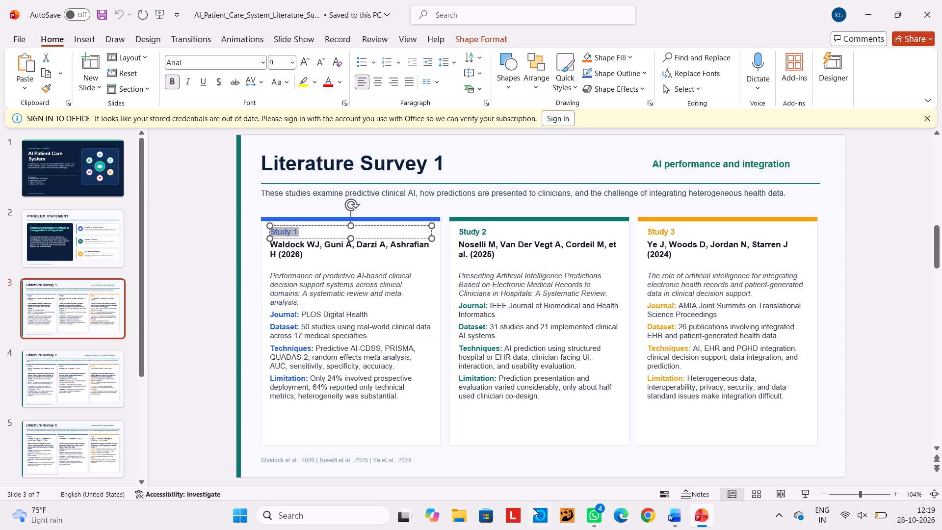
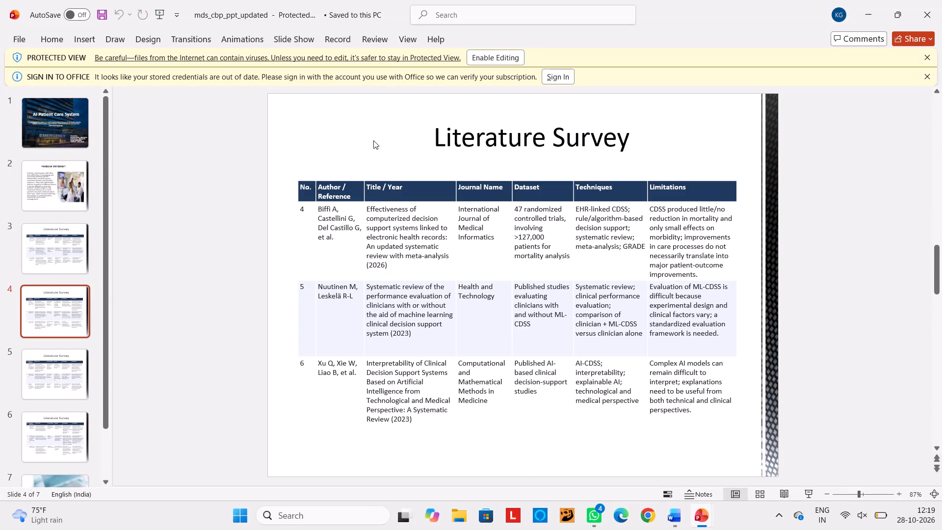
Open slide 3 with the Literature Survey table for studies 1 to 3 and enable editing of the protected presentation.
click(31, 261)
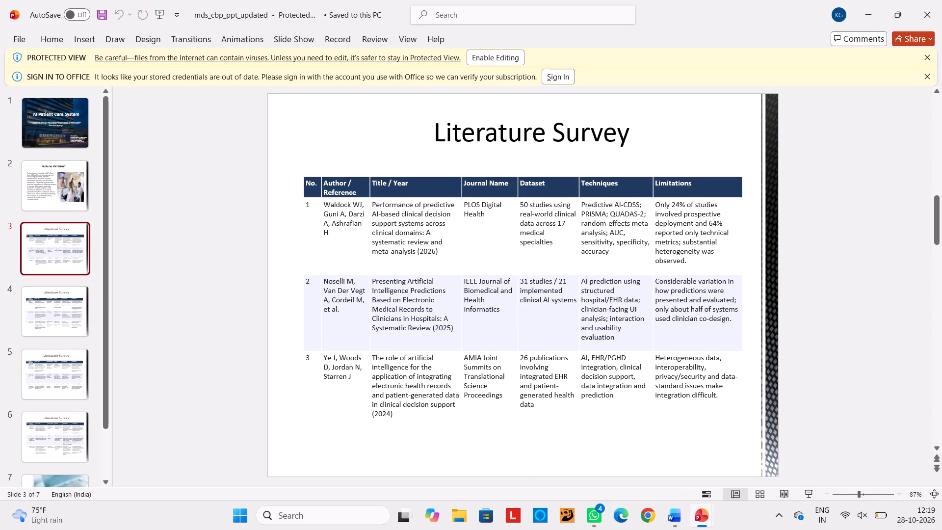
drag(302, 177, 544, 451)
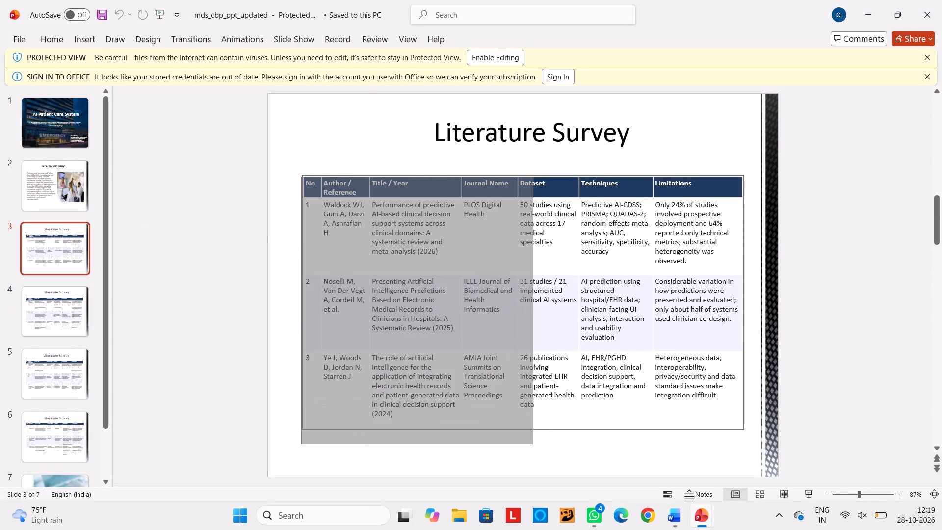
drag(544, 451, 755, 429)
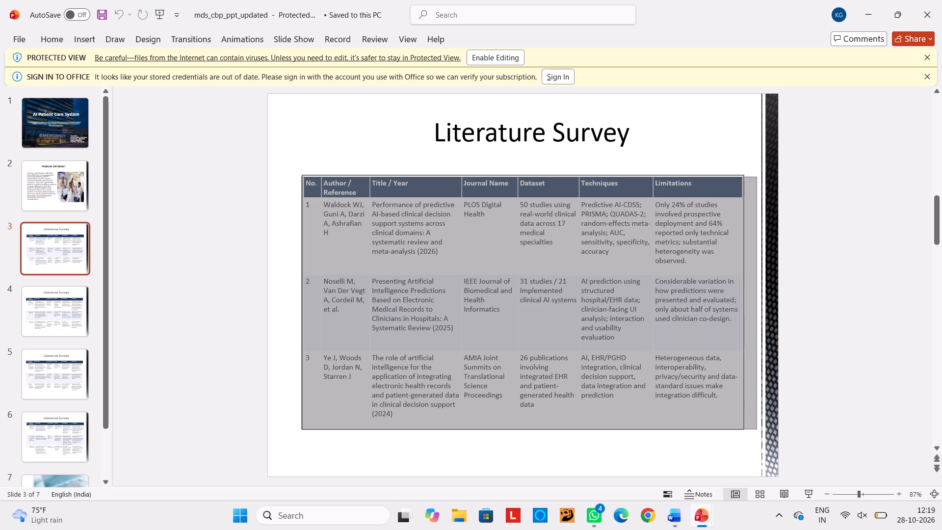
drag(755, 429, 745, 428)
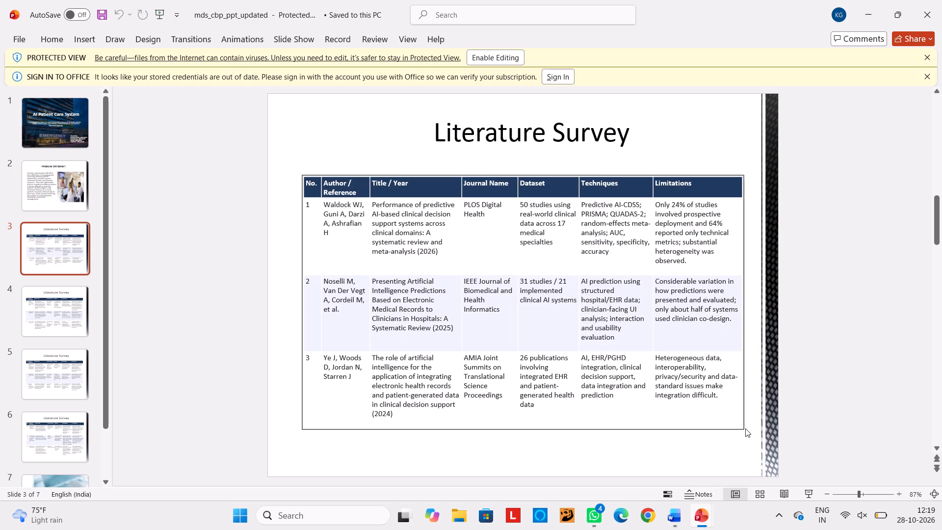
right_click(671, 376)
click(500, 297)
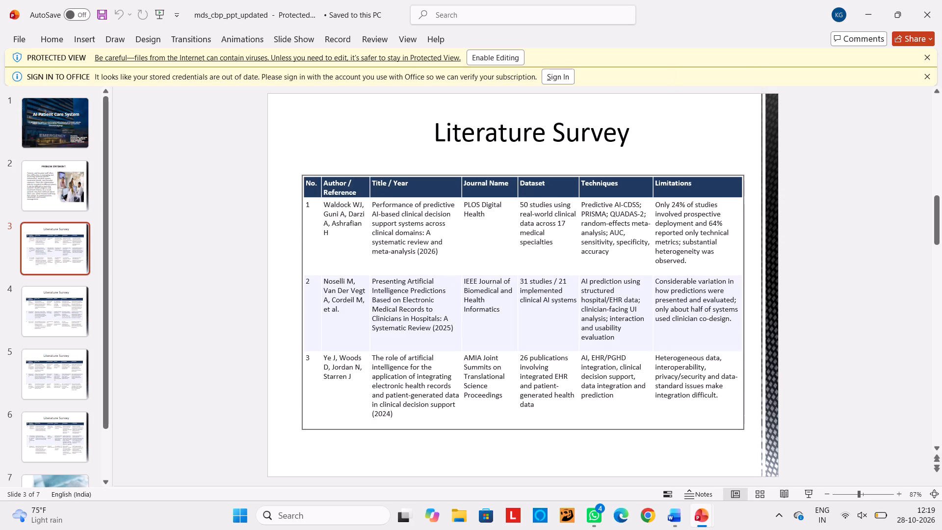
double_click(378, 226)
double_click(378, 226)
click(498, 65)
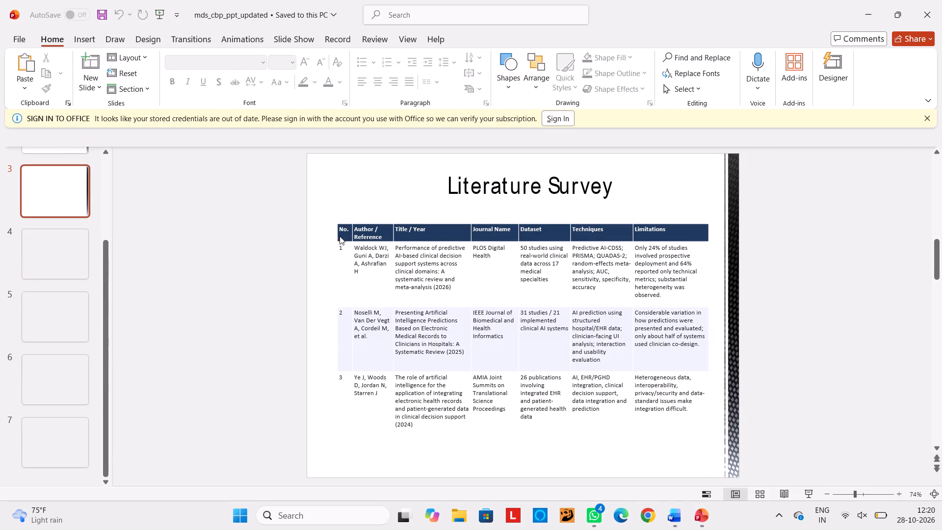
Select the Literature Survey table on slide 3 and widen its No. column slightly outward.
triple_click(363, 235)
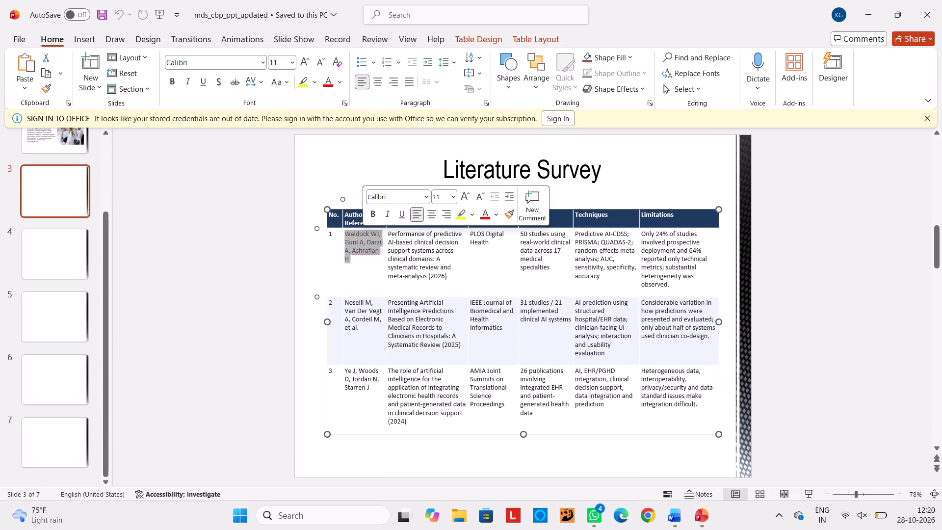
right_click(457, 256)
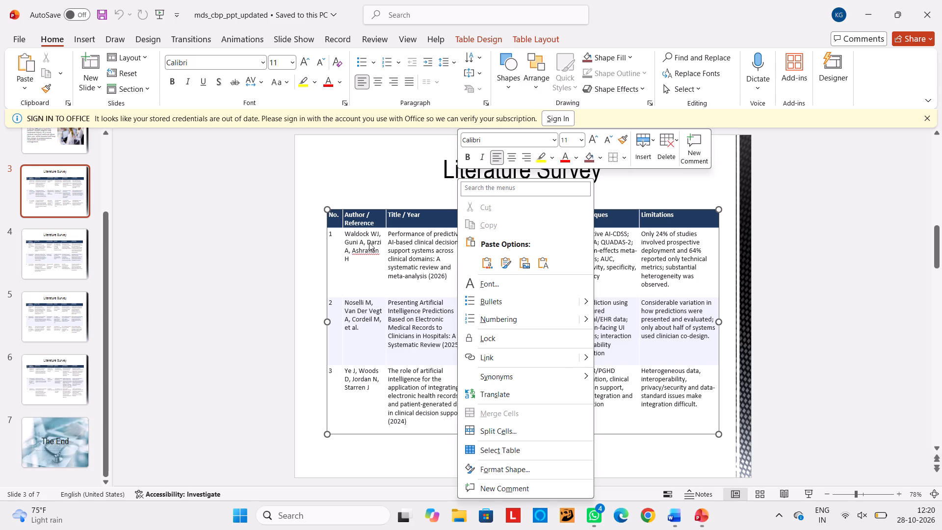
click(328, 210)
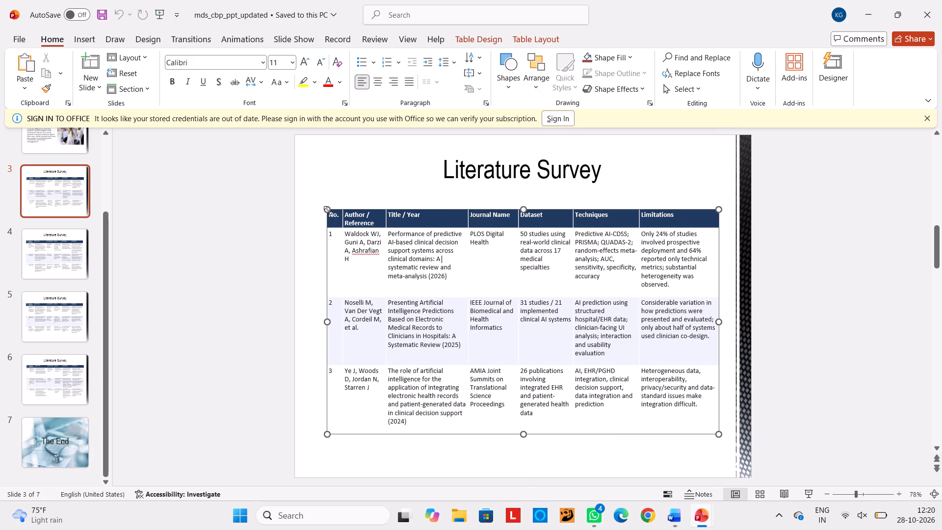
triple_click(328, 210)
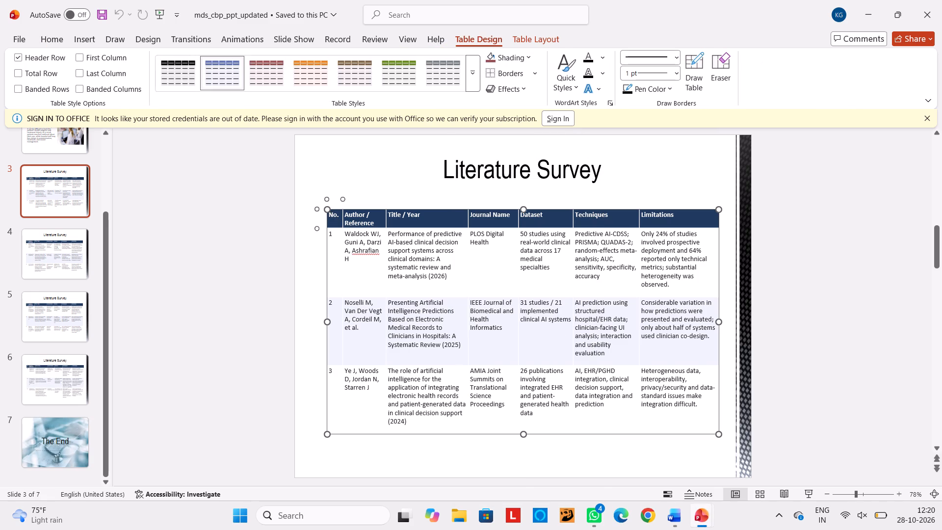
drag(332, 225, 319, 293)
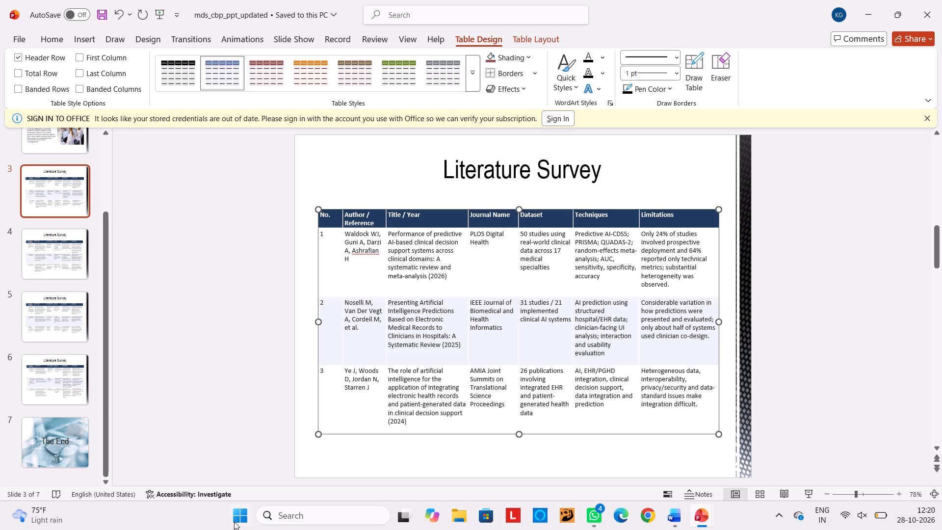
Open Snipping Tool and capture the whole slide 3 table, from the header row to the end of study 3.
click(299, 519)
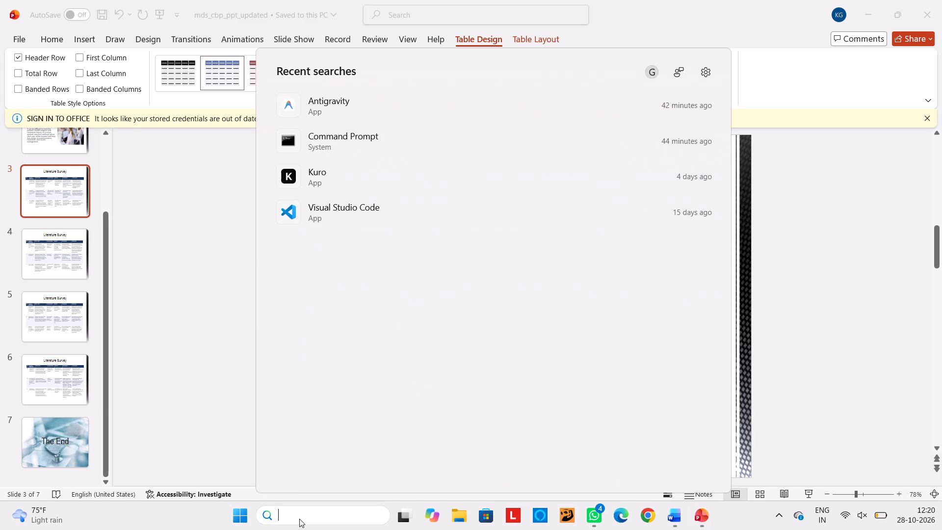
text(sn)
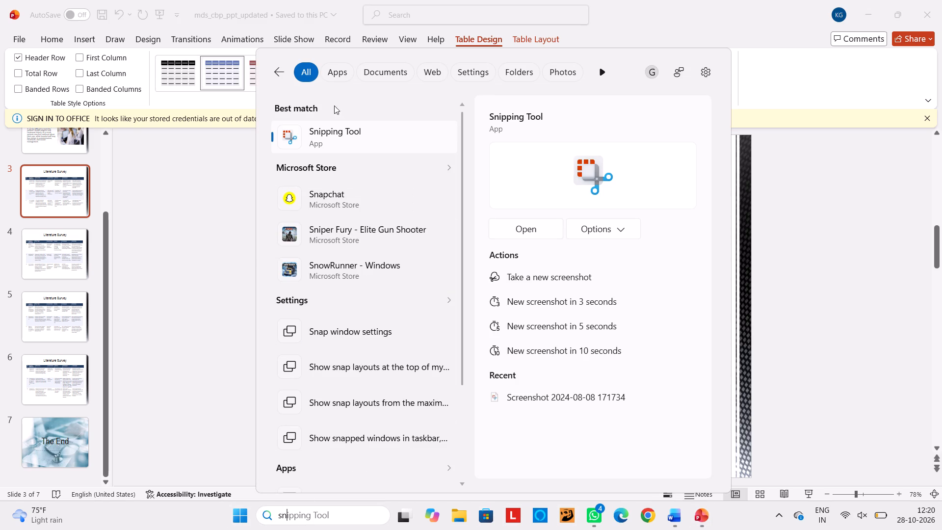
click(321, 128)
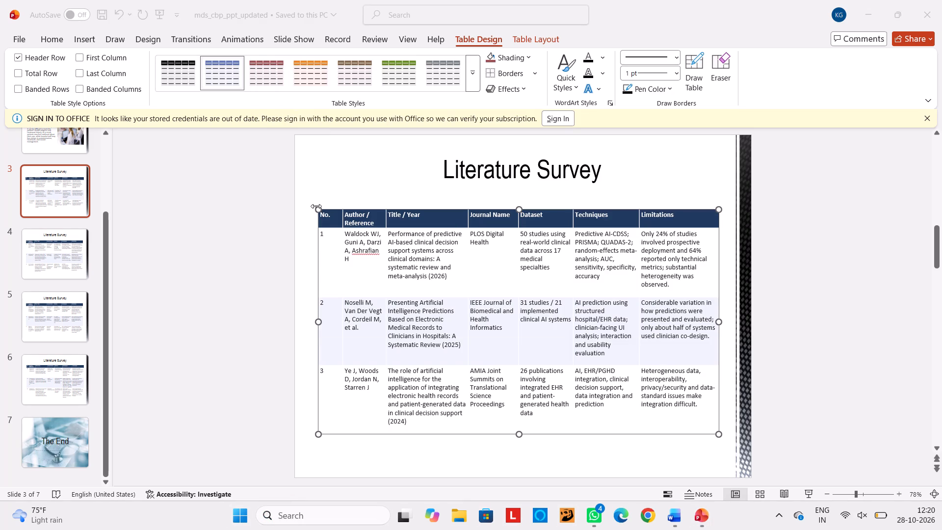
click(342, 215)
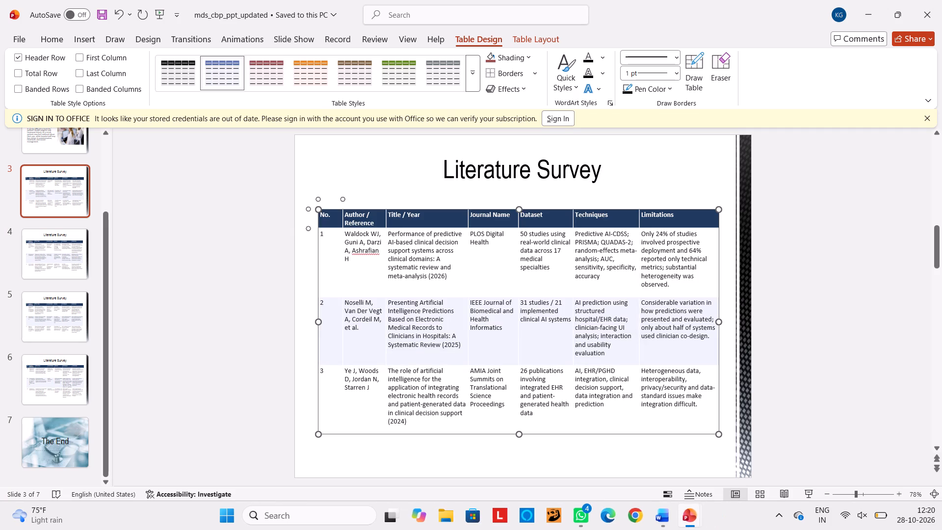
drag(315, 206, 476, 274)
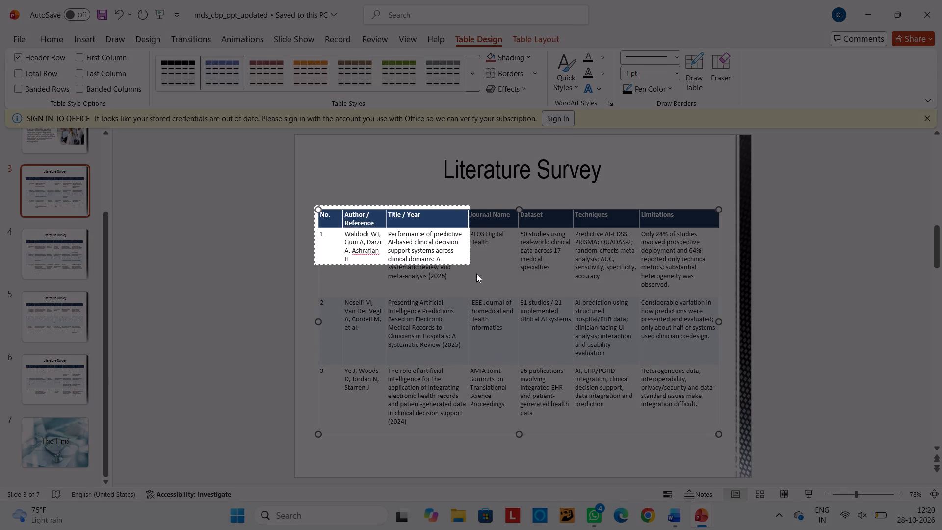
drag(476, 274, 676, 397)
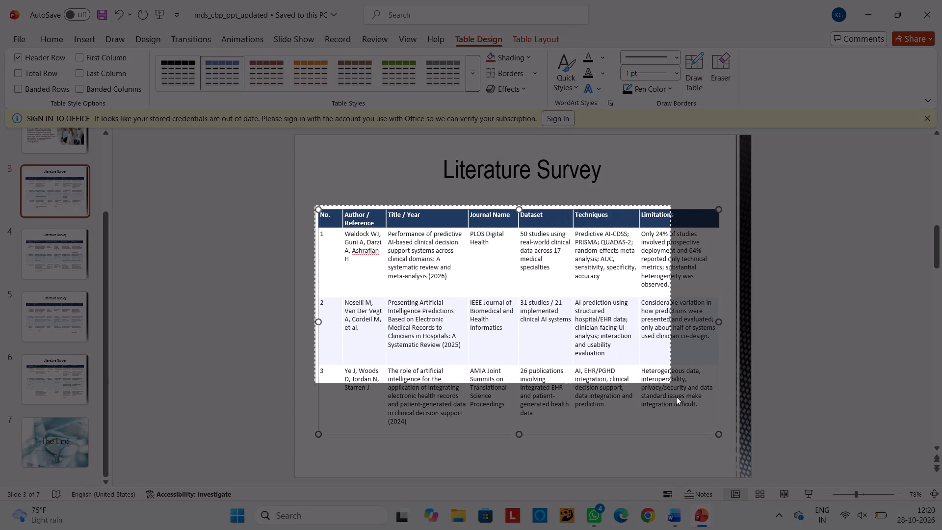
drag(676, 397, 745, 433)
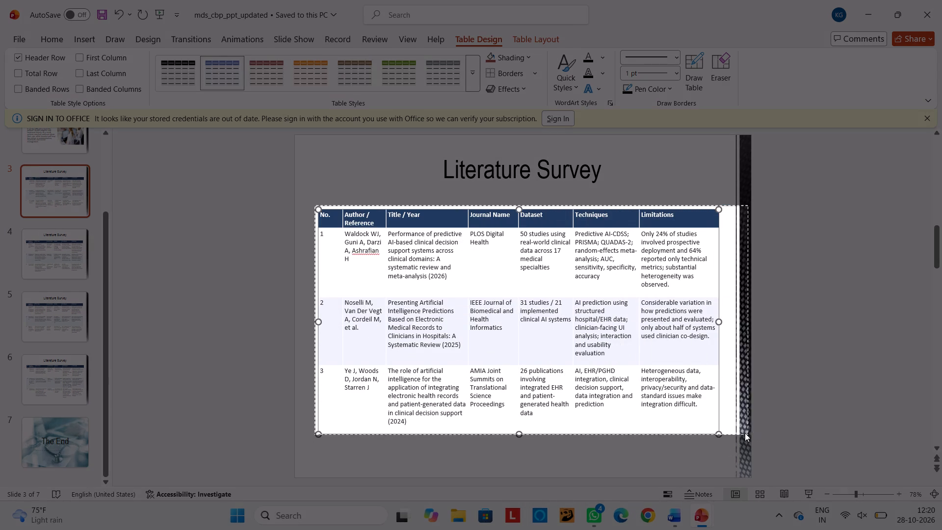
drag(745, 433, 719, 434)
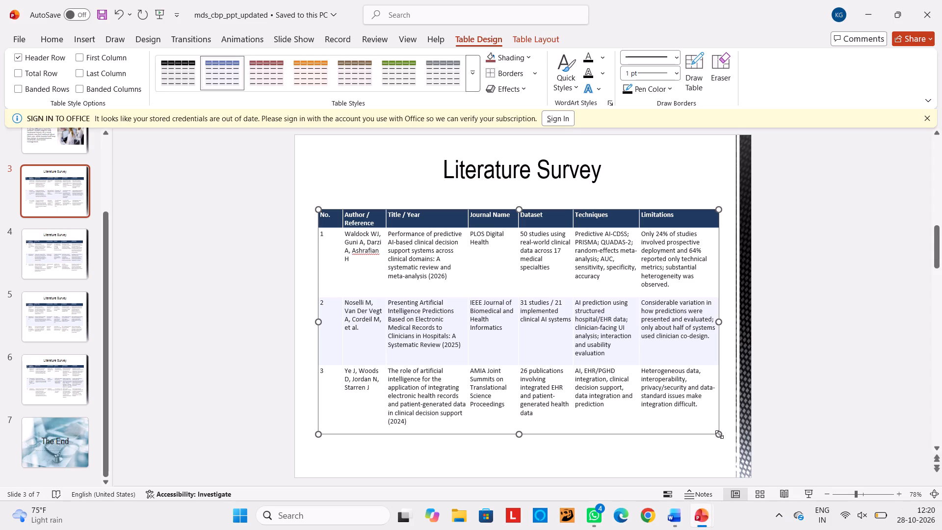
Copy the captured table image and paste it below the "Literature Survey 1:" heading in the Word report.
scroll(623, 364, left, 1)
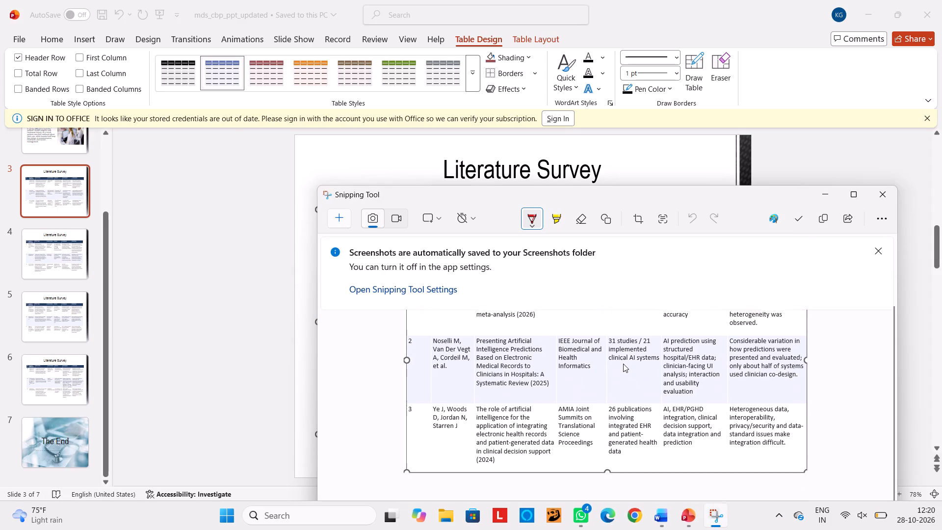
scroll(623, 364, left, 1)
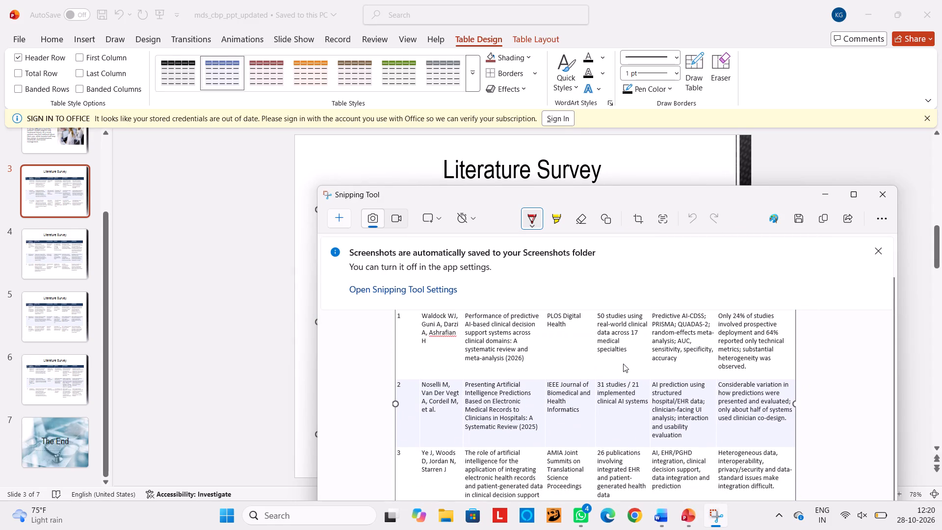
right_click(544, 370)
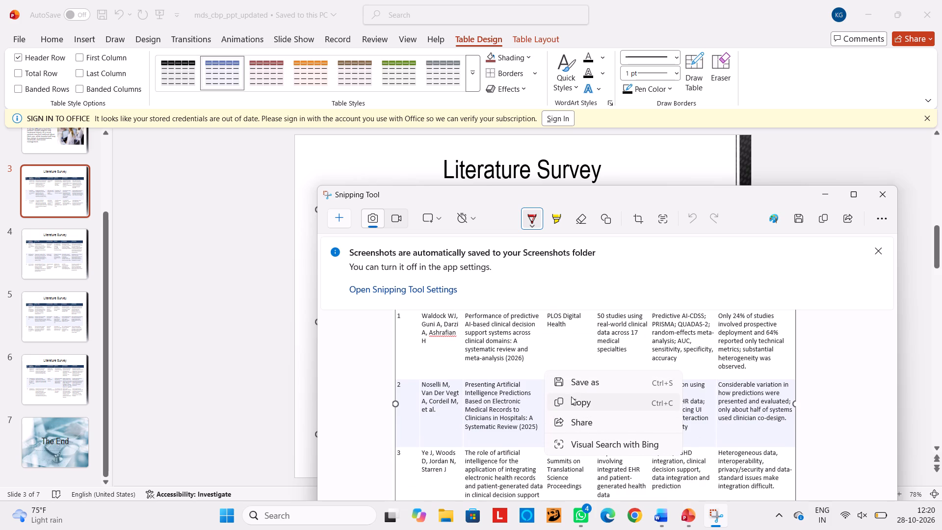
click(577, 408)
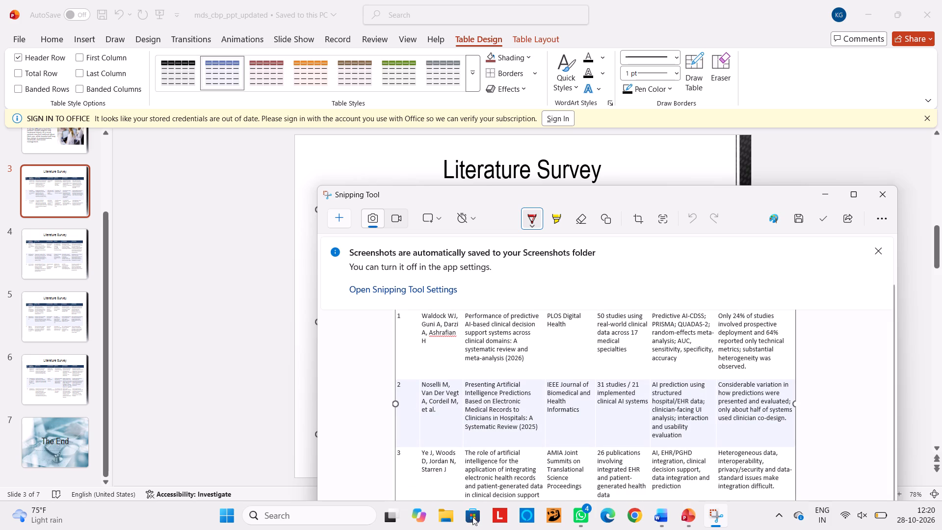
click(660, 520)
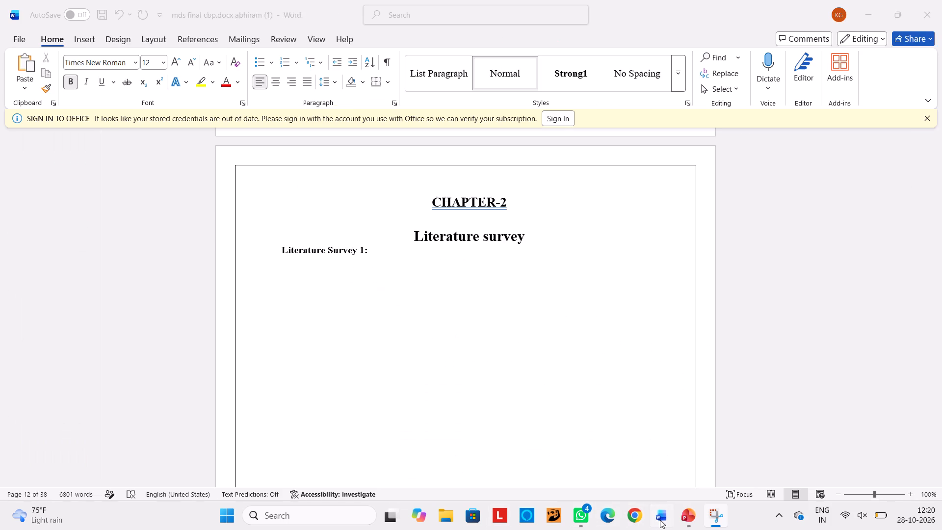
key(ctrl+v)
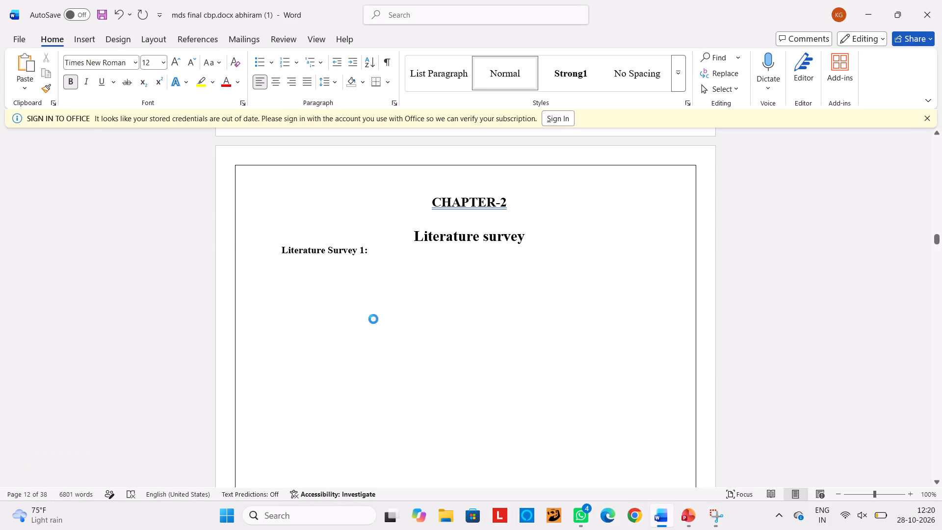
scroll(373, 319, down, 1)
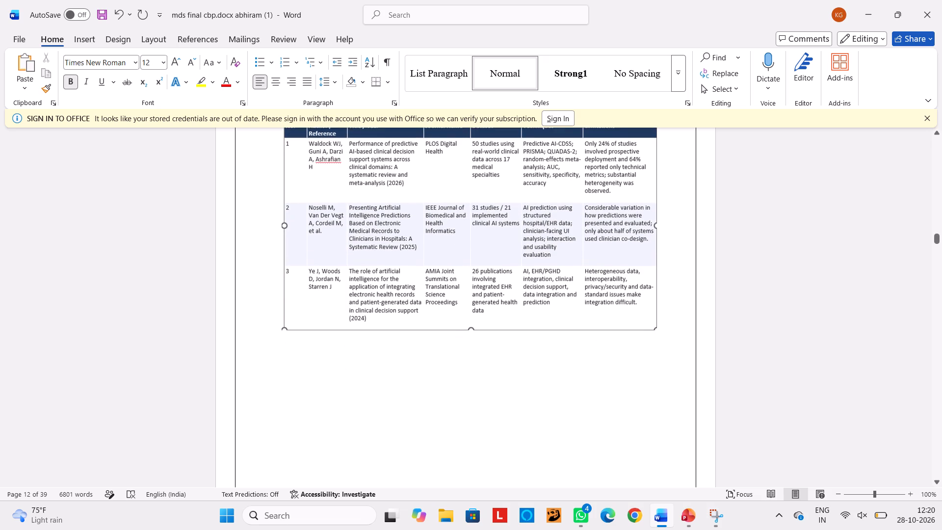
Duplicate the "Literature Survey 1:" heading below the pasted table image and renumber the copy as "Literature Survey 2:".
click(285, 371)
scroll(285, 371, up, 1)
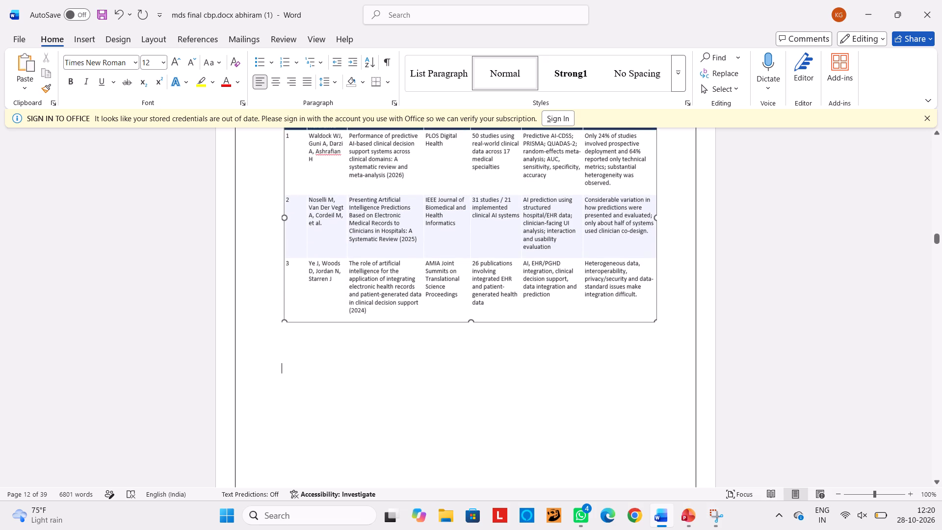
scroll(285, 371, up, 1)
drag(372, 255, 292, 253)
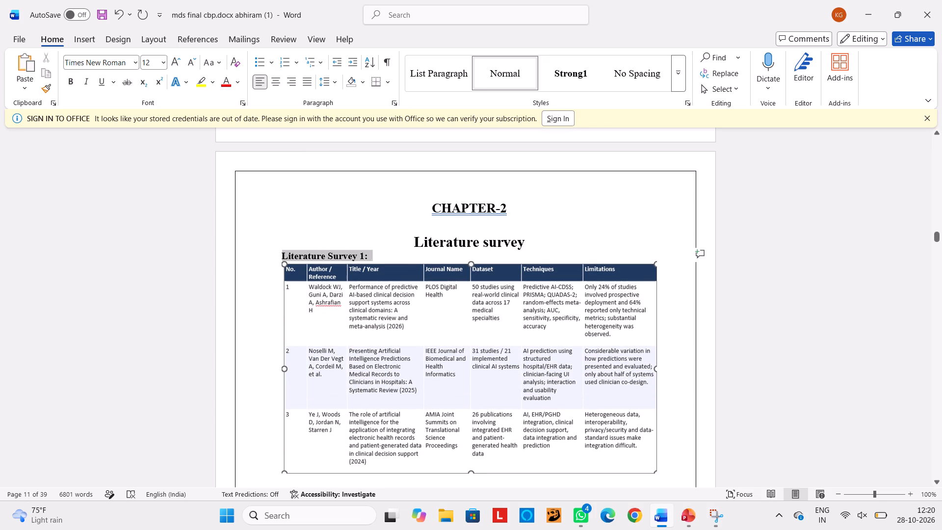
drag(292, 253, 287, 254)
key(ctrl+c)
scroll(287, 254, down, 1)
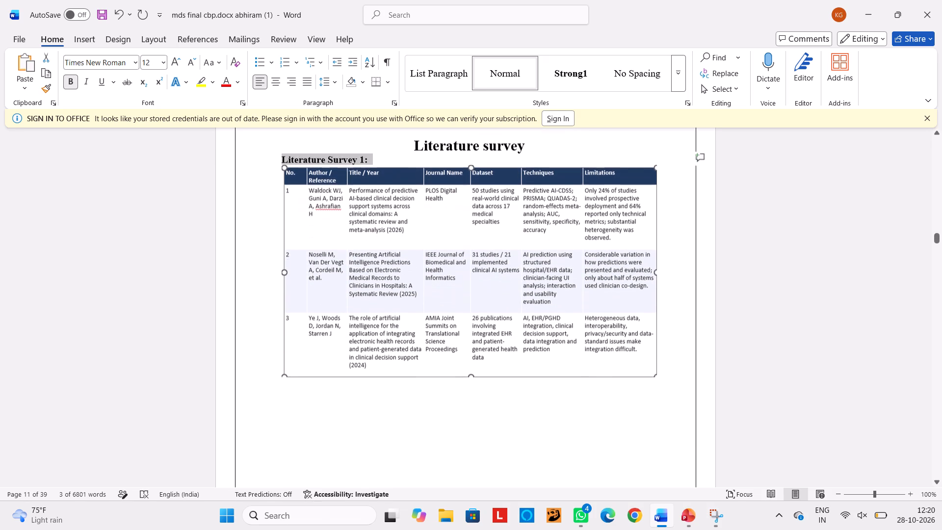
scroll(287, 254, down, 1)
click(285, 361)
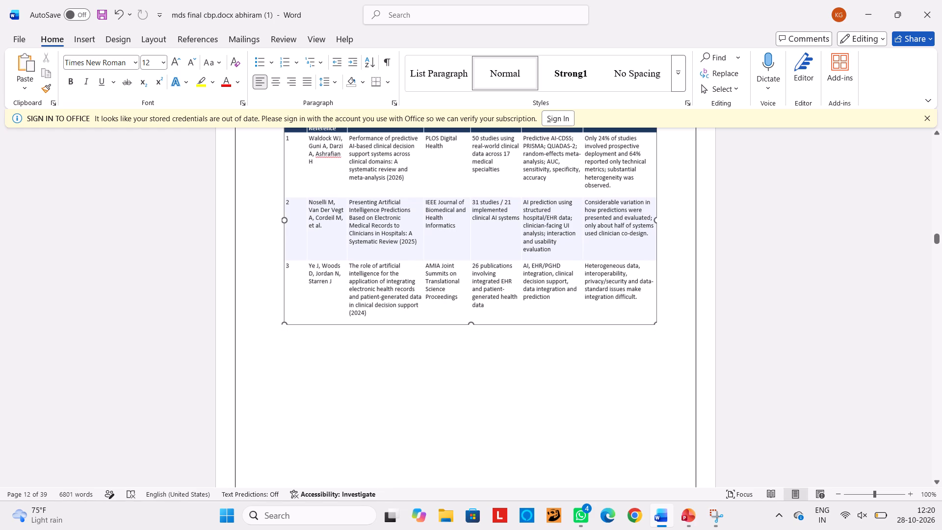
key(ctrl+v)
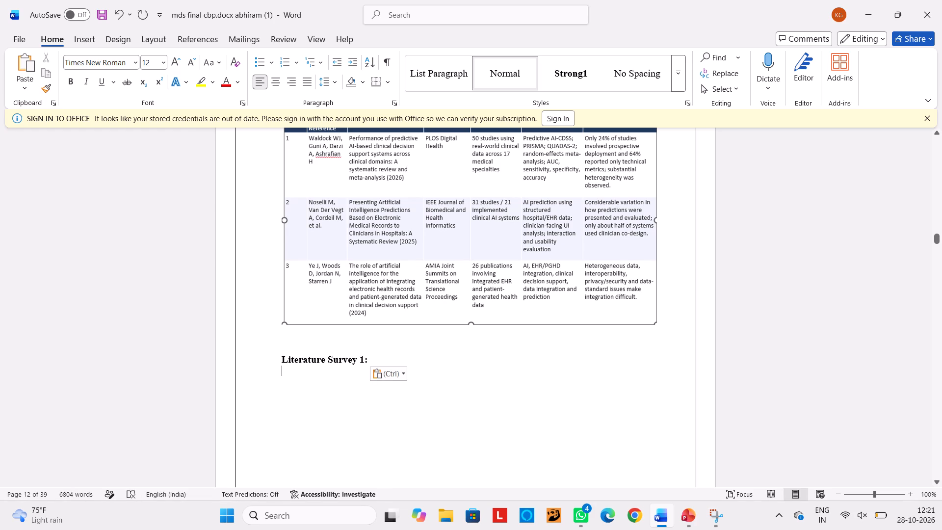
click(362, 358)
key(2)
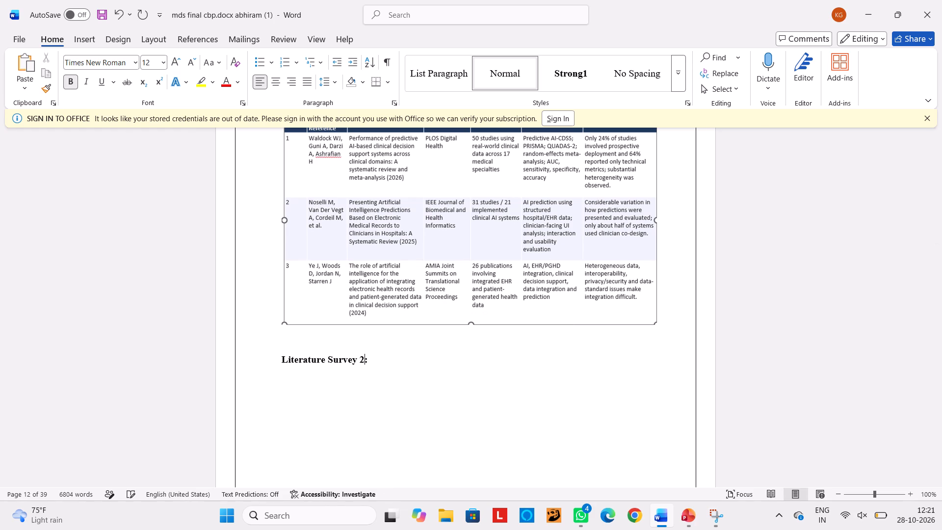
Start a new line below the "Literature Survey 2:" heading and close the Snipping Tool window.
click(382, 356)
key(Return)
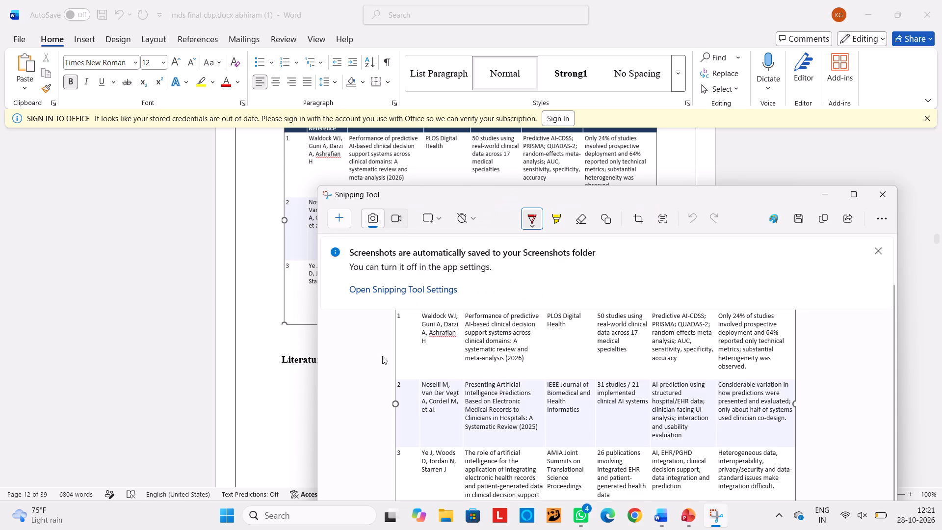
click(878, 190)
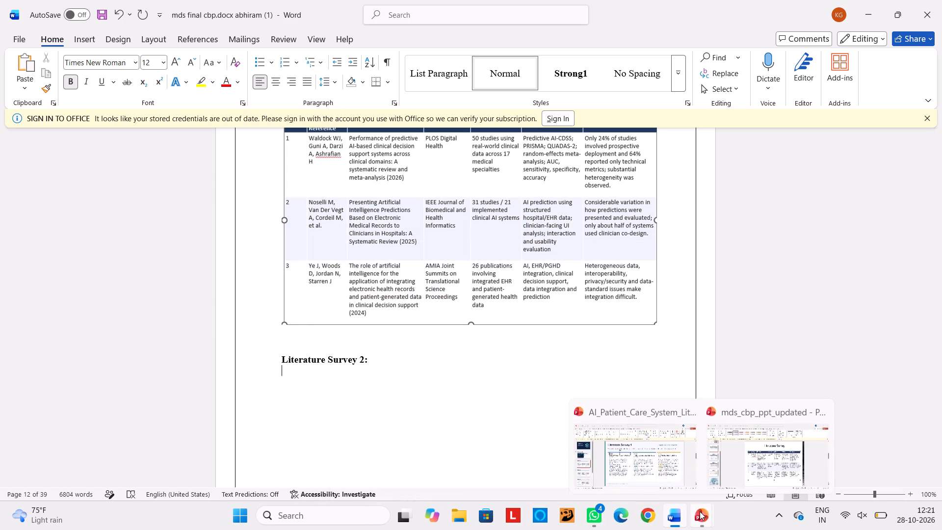
Switch to the mds_cbp_ppt_updated presentation to look through its survey slides, and close the AI_Patient_Care_System_Literature_Survey presentation.
click(700, 511)
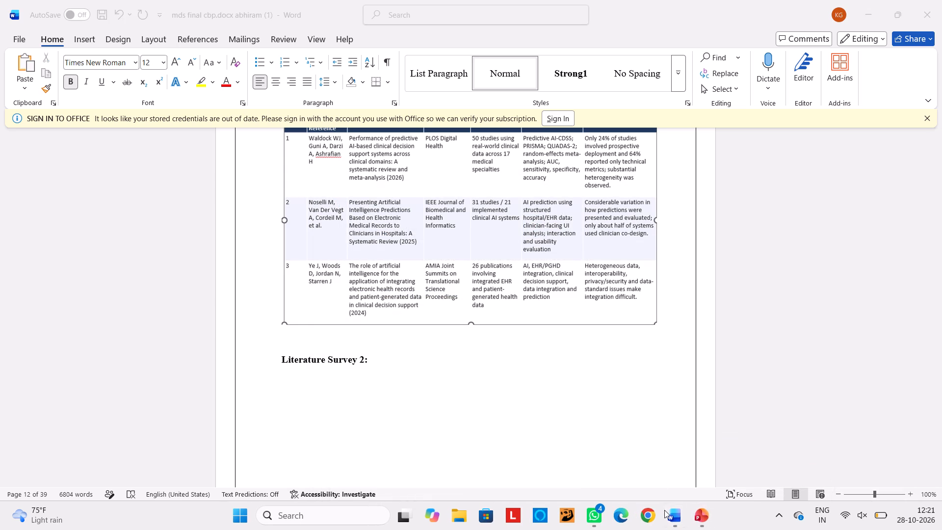
scroll(635, 383, up, 1)
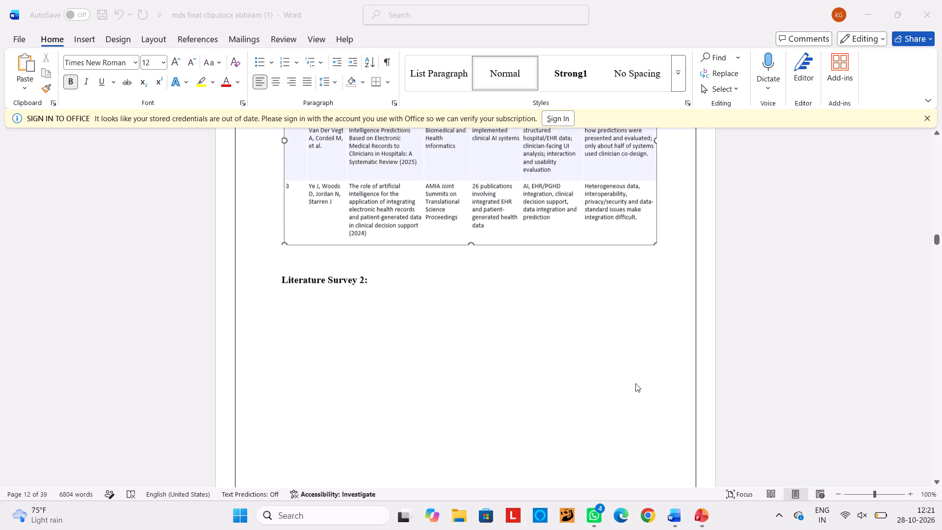
scroll(635, 383, up, 1)
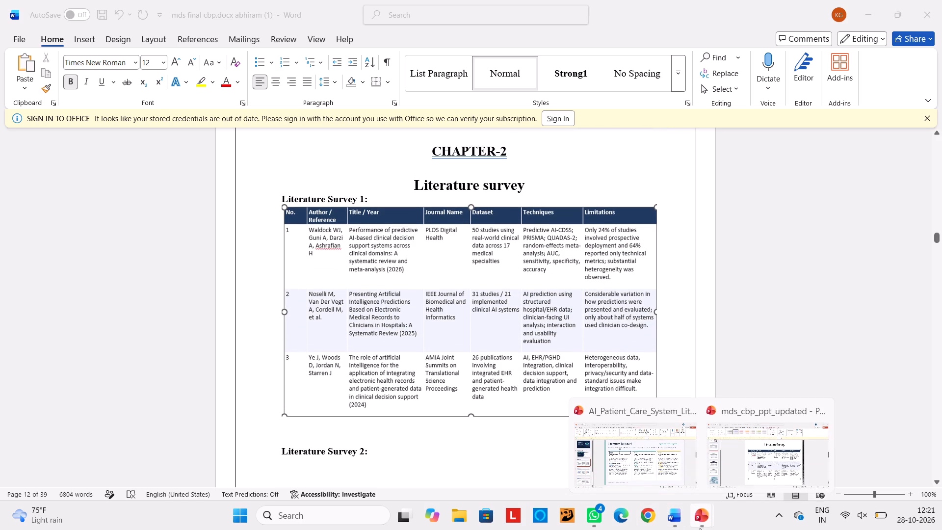
click(732, 464)
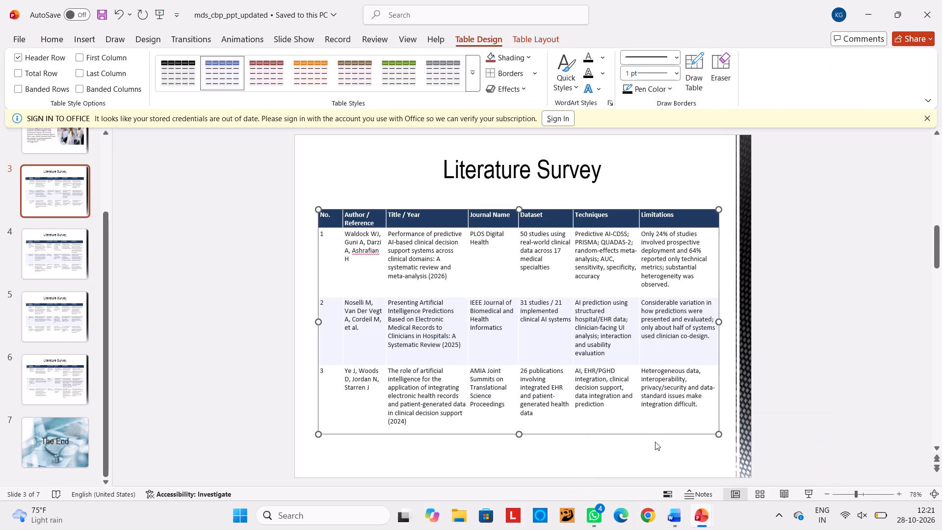
scroll(610, 425, down, 1)
scroll(535, 382, up, 2)
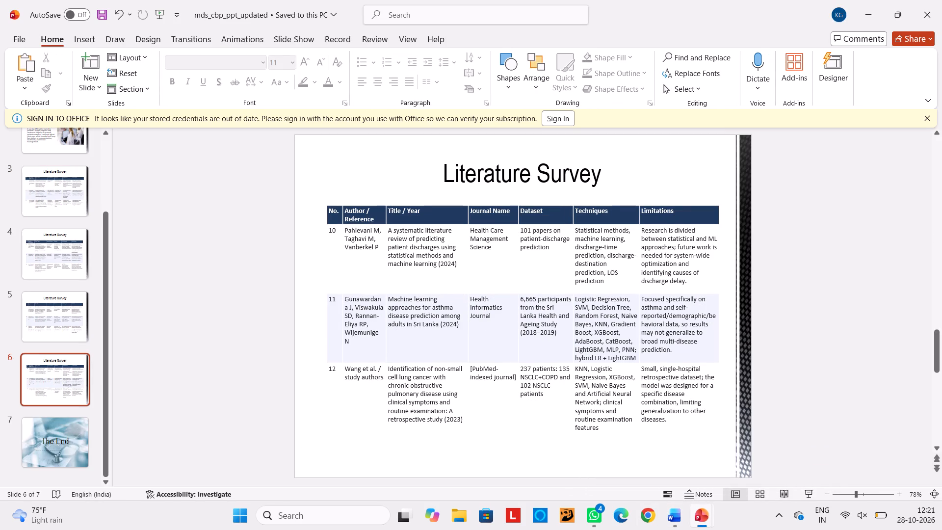
scroll(535, 382, down, 1)
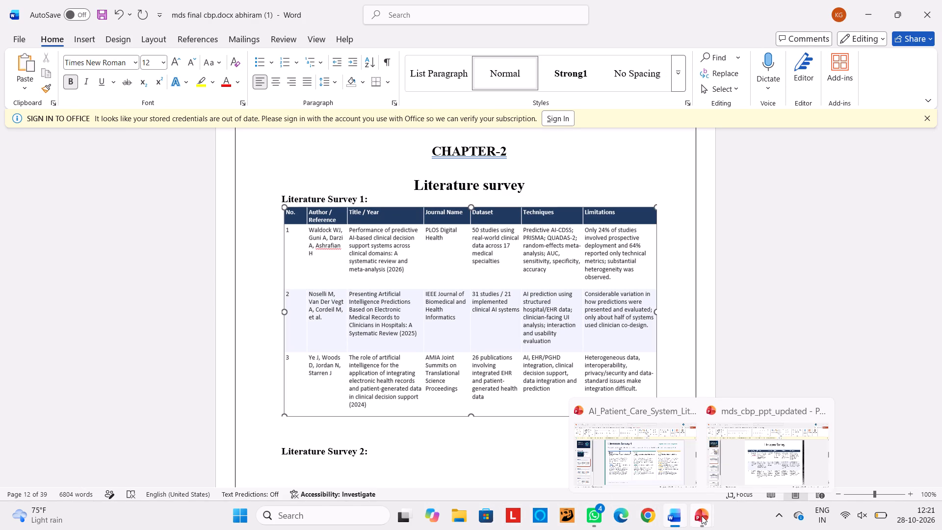
click(690, 413)
Go to slide 4 of mds_cbp_ppt_updated and capture its whole table with Snipping Tool, from the header row to the end of study 6.
click(675, 435)
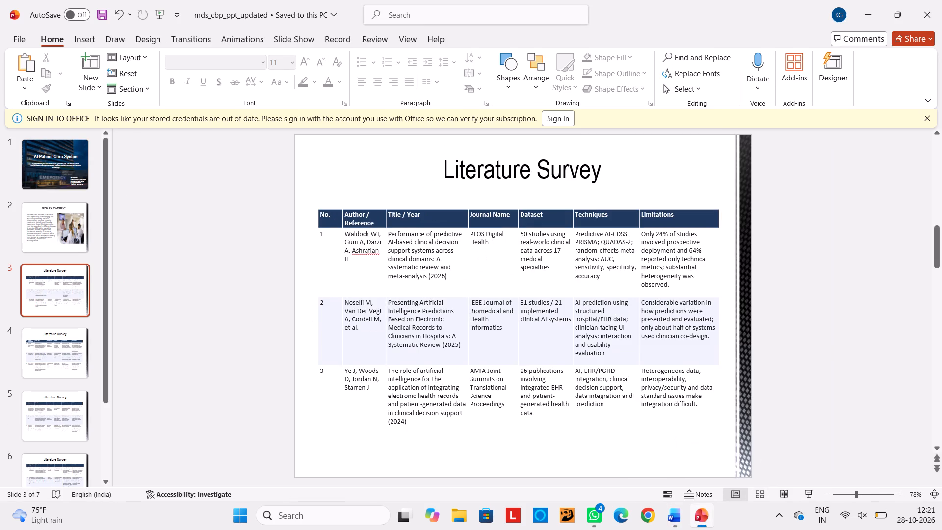
key(Down)
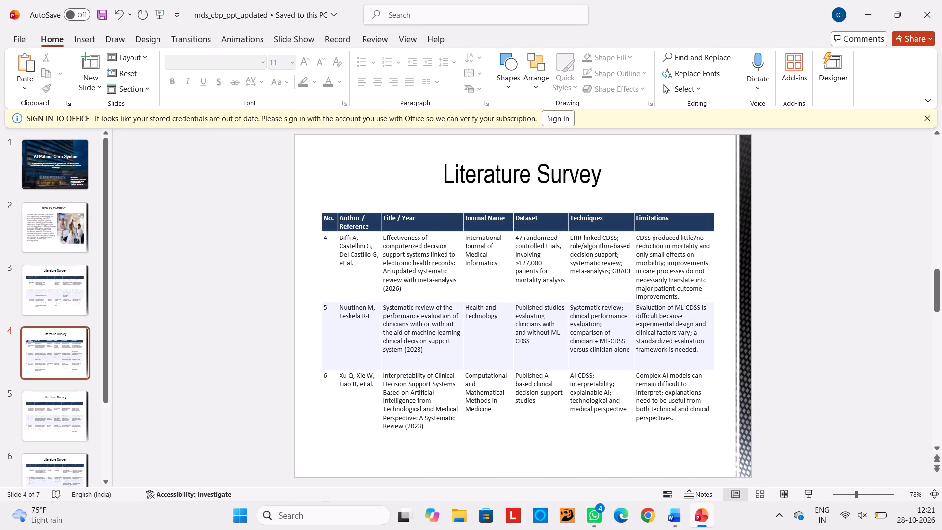
click(293, 513)
text(sn)
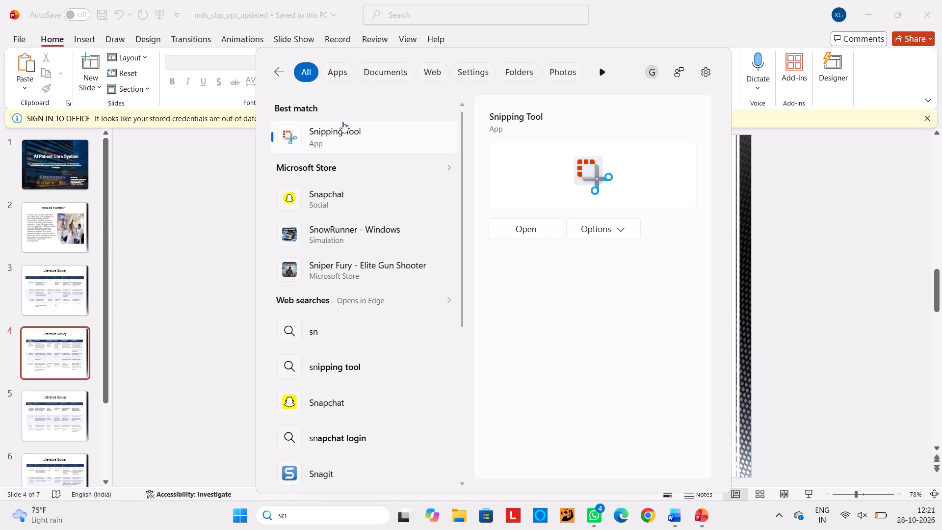
click(342, 122)
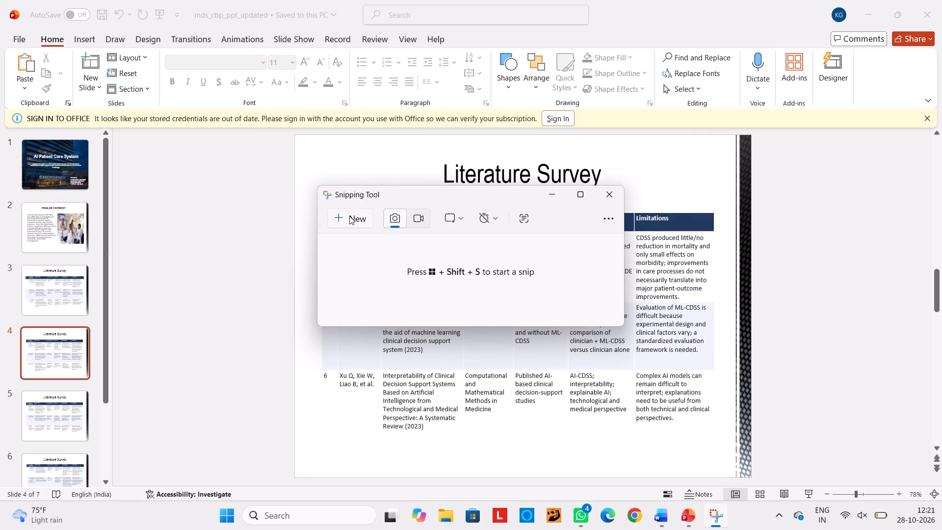
click(349, 216)
drag(317, 211, 388, 259)
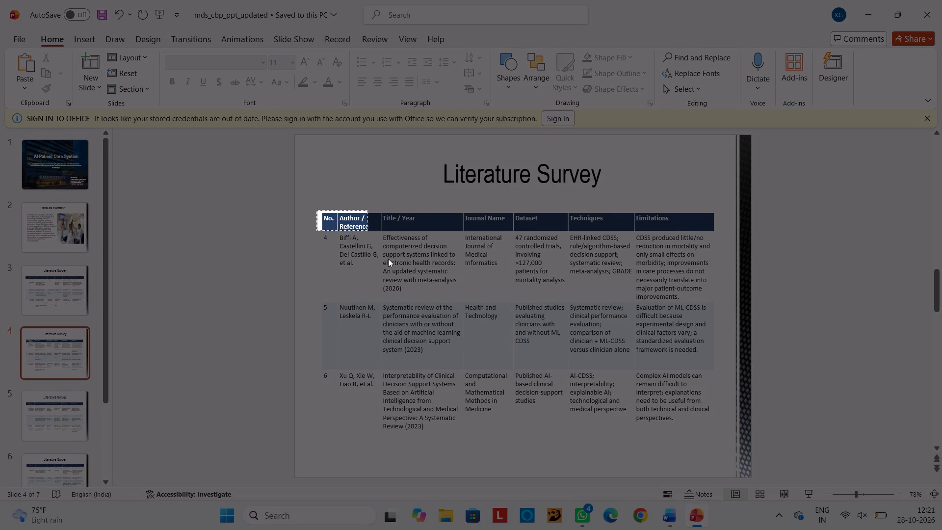
drag(388, 259, 677, 414)
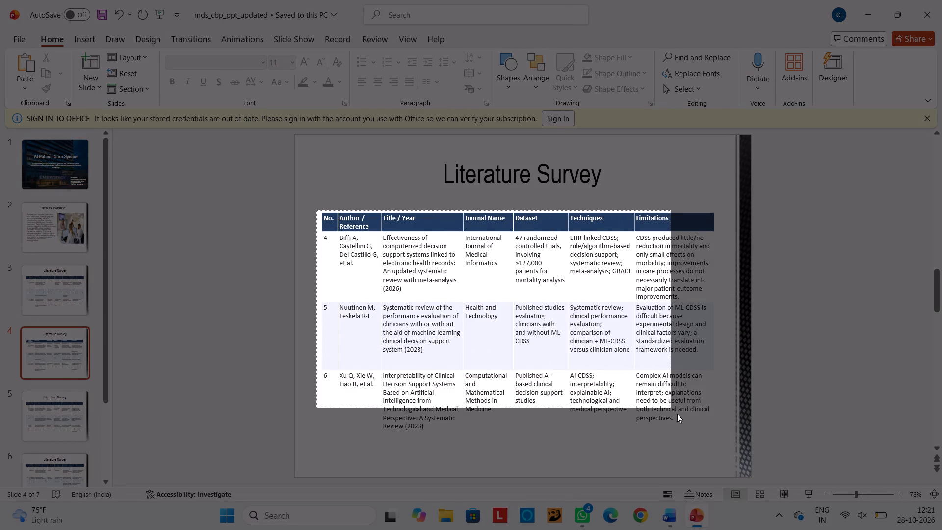
drag(677, 414, 719, 422)
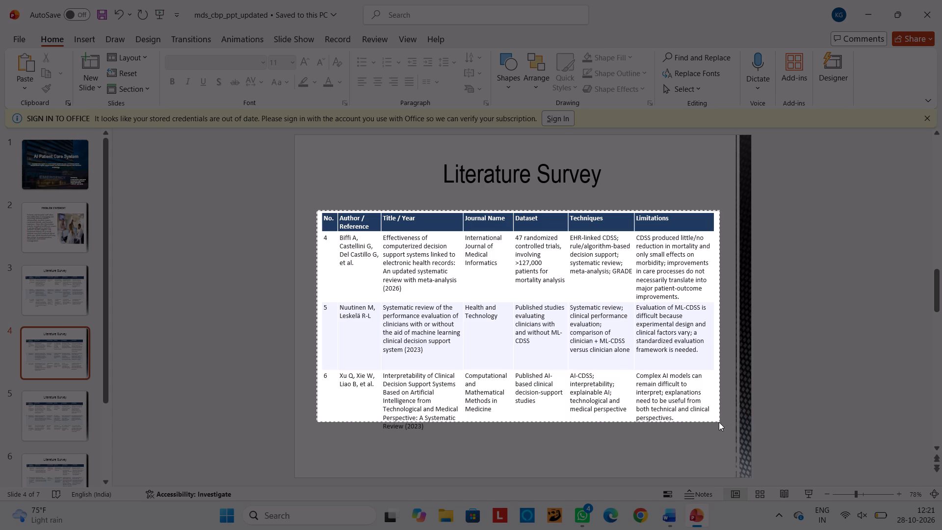
drag(719, 422, 715, 442)
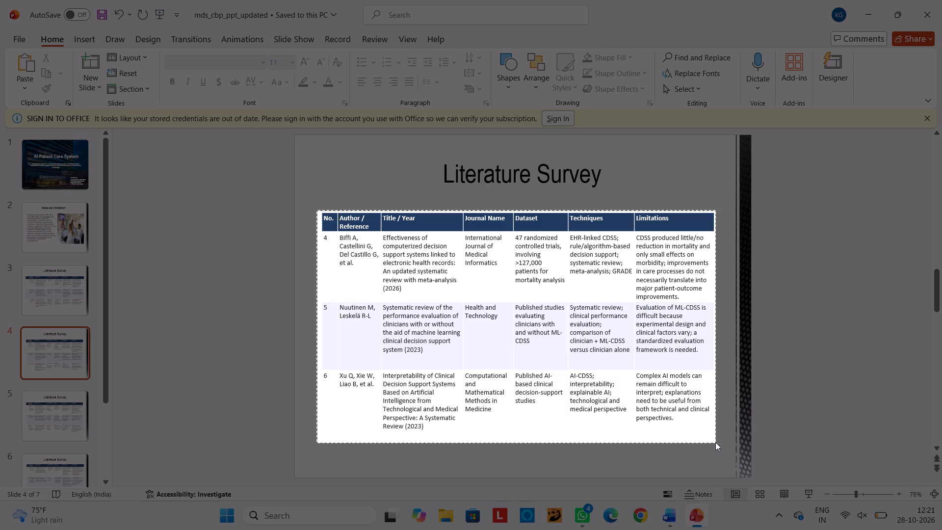
drag(715, 442, 715, 435)
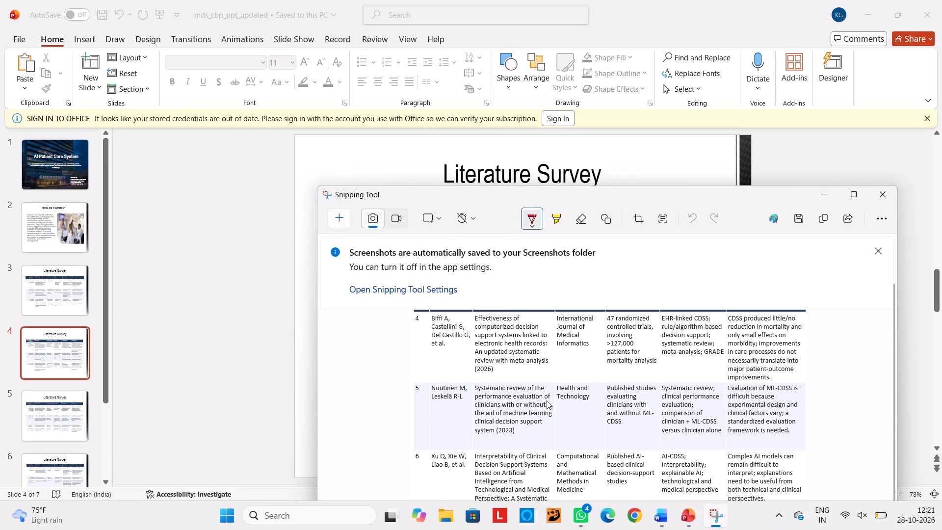
Copy the captured slide 4 table image and paste it below the "Literature Survey 2:" heading in the Word report.
key(ctrl+c)
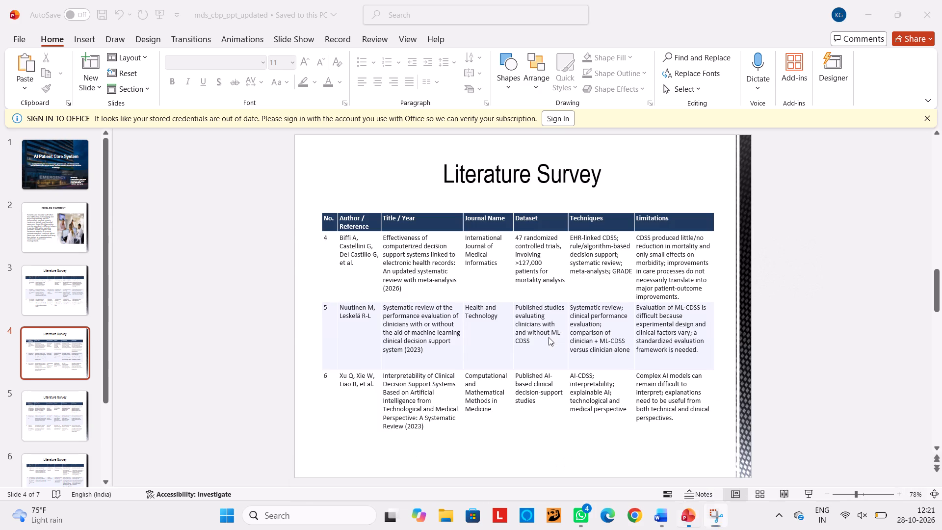
scroll(510, 415, down, 1)
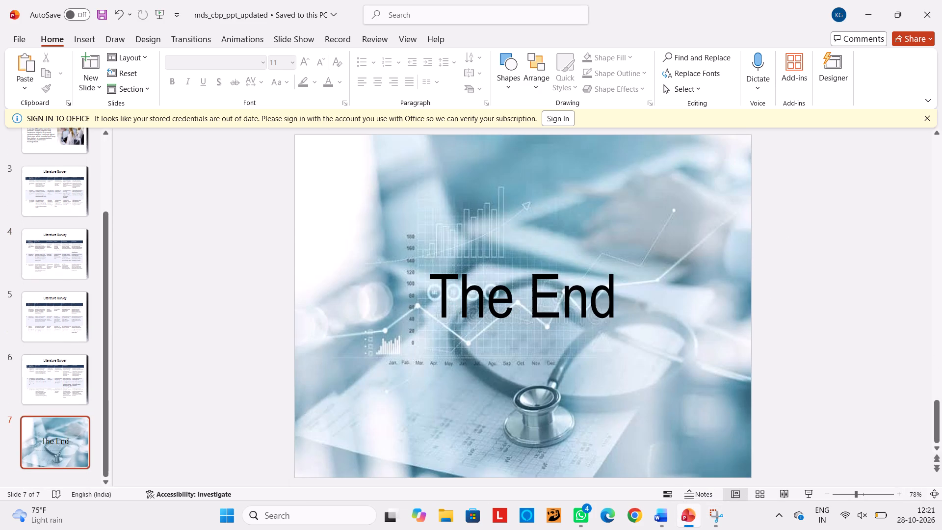
scroll(510, 415, up, 1)
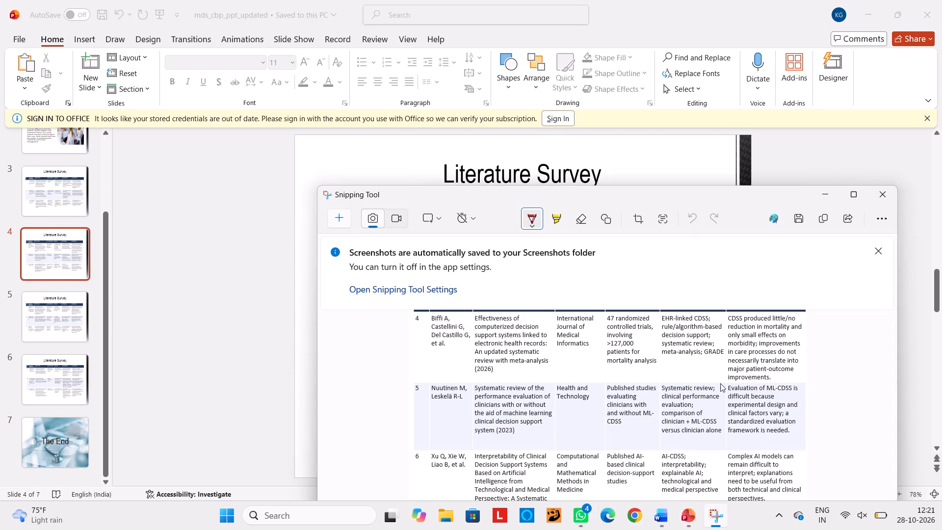
click(830, 197)
scroll(663, 294, down, 1)
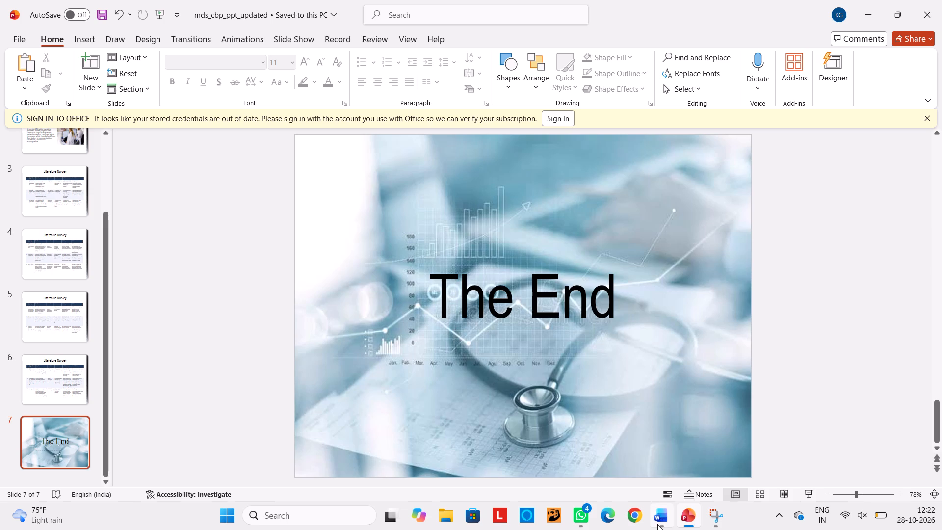
click(657, 524)
scroll(455, 402, down, 2)
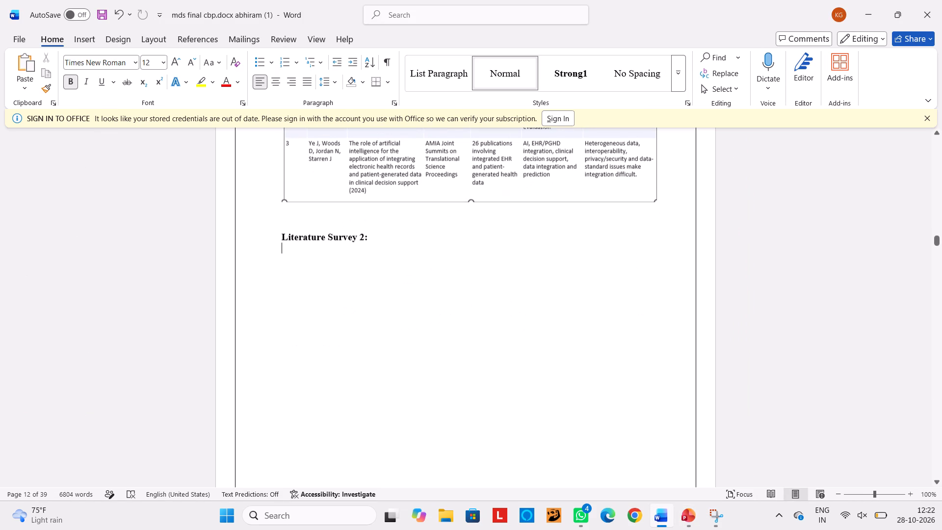
key(ctrl+v)
Review the layout of both pasted survey tables and the blank page that follows them in the report.
scroll(455, 402, down, 2)
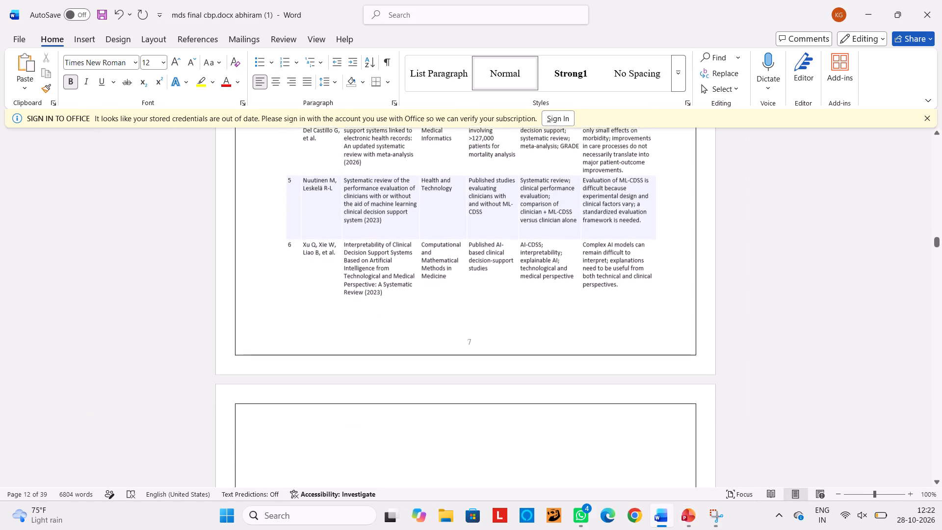
scroll(455, 402, down, 2)
scroll(455, 402, up, 3)
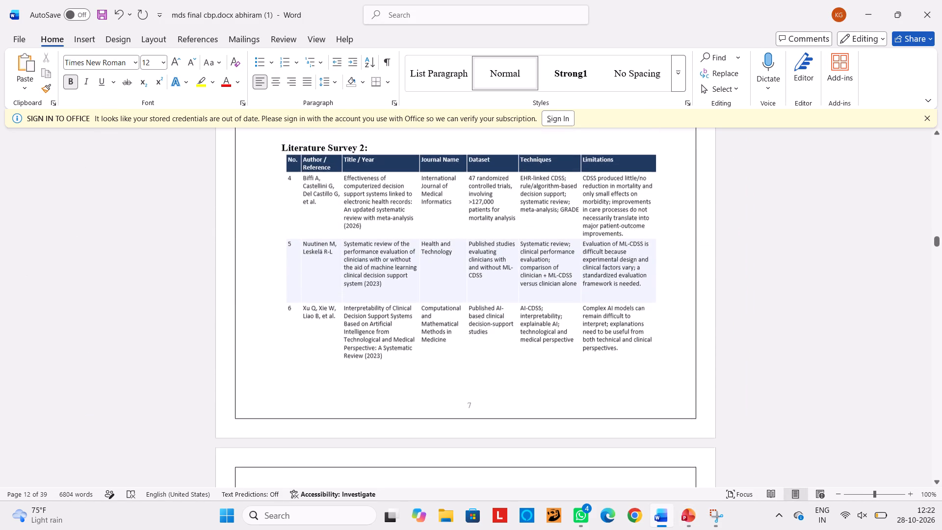
scroll(455, 402, up, 1)
scroll(455, 402, down, 5)
scroll(455, 402, up, 1)
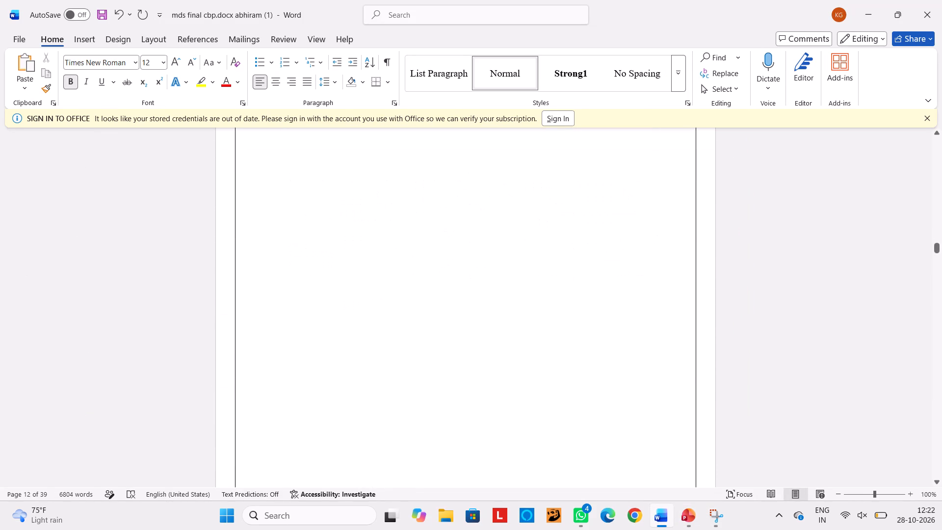
scroll(455, 402, up, 3)
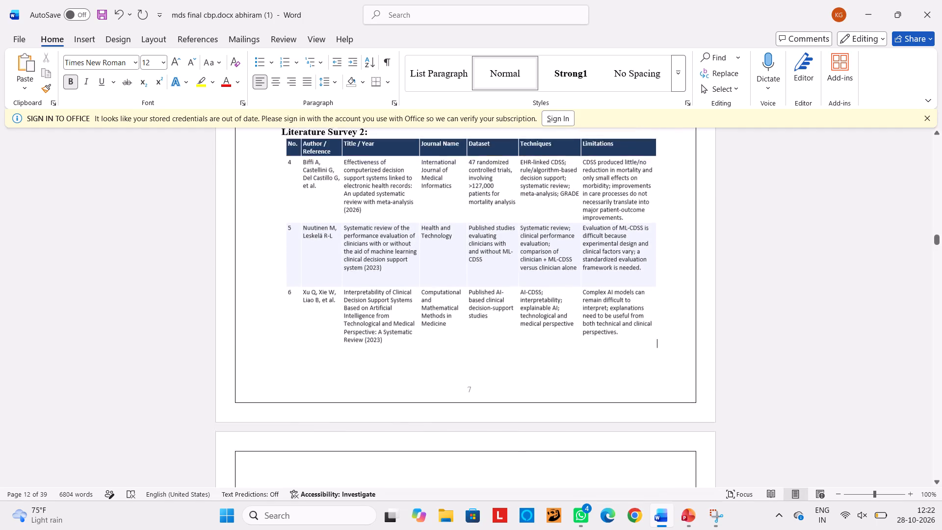
scroll(455, 402, up, 1)
scroll(455, 402, down, 1)
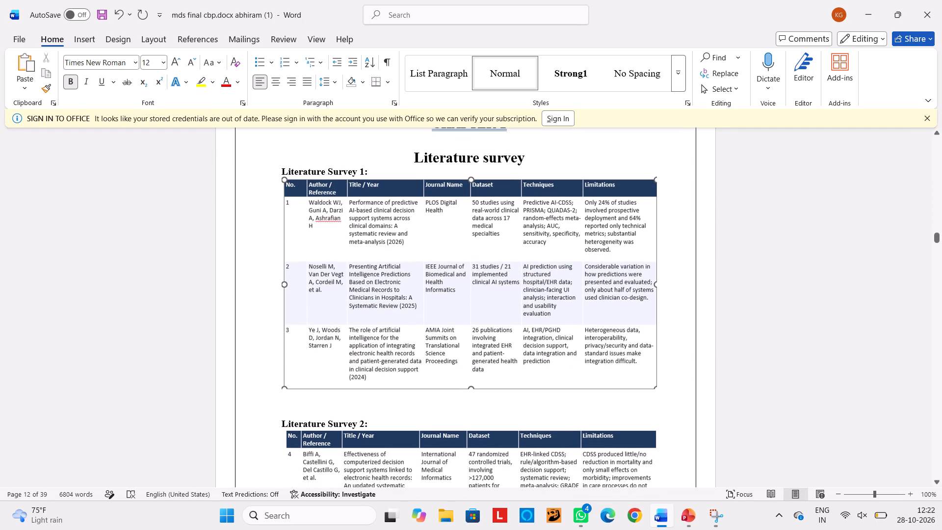
Begin a heading with the word "Literature" on the blank page after the second survey table.
scroll(326, 496, down, 2)
scroll(354, 405, down, 4)
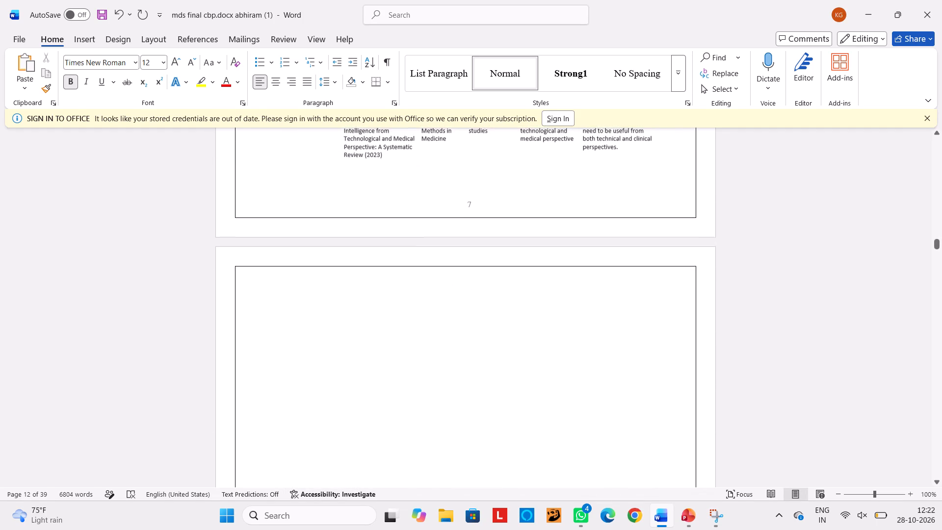
click(346, 327)
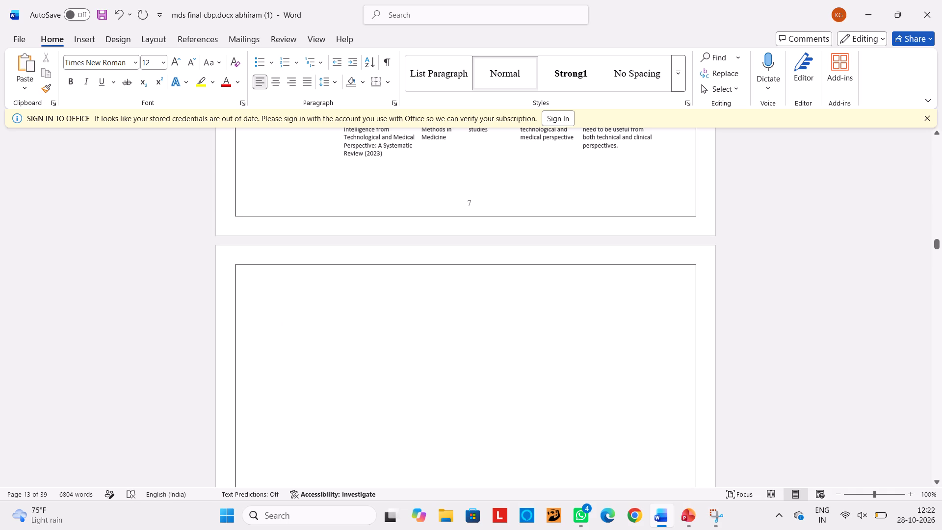
text(Literar)
key(BackSpace)
text(ture)
key(space)
Replace the unfinished "Literature" text after the second survey table with a copy of the bold "Literature Survey 2:" heading.
scroll(399, 361, up, 3)
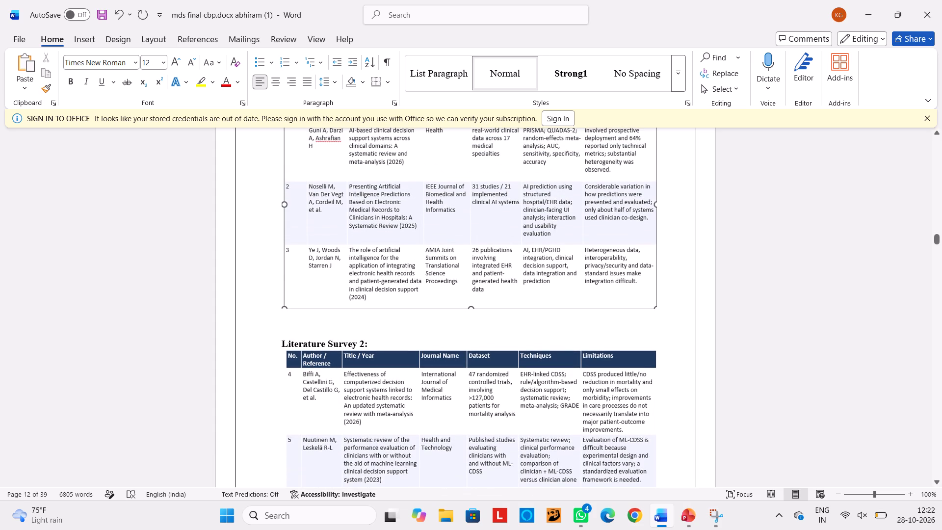
drag(368, 344, 279, 340)
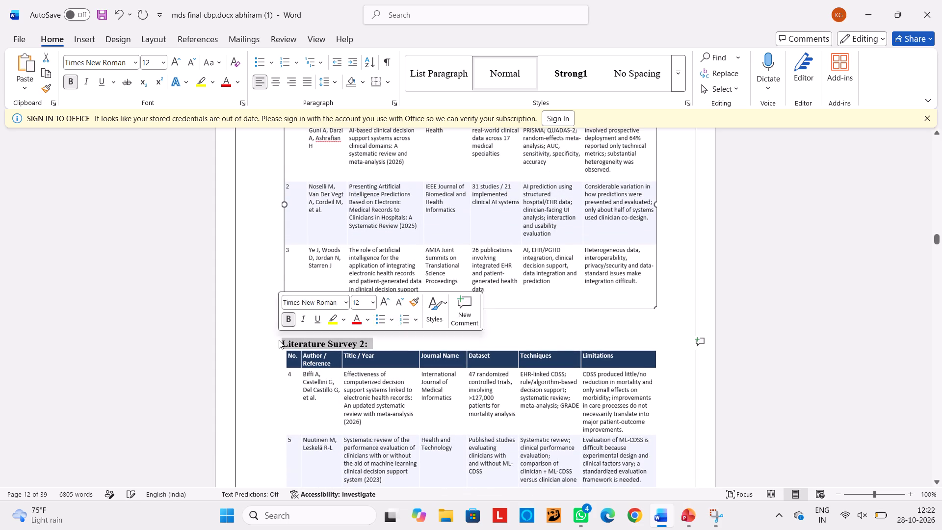
key(ctrl+c)
scroll(327, 260, down, 1)
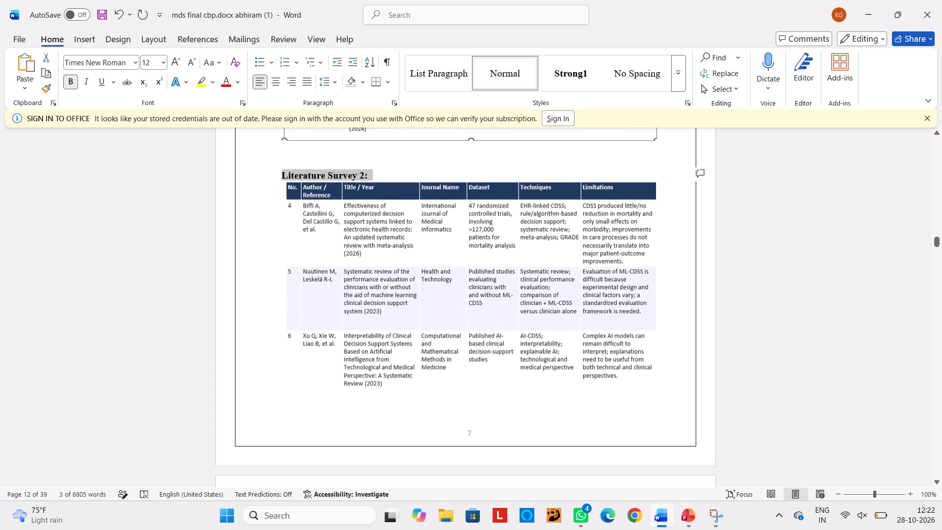
scroll(327, 260, down, 1)
drag(326, 393, 318, 394)
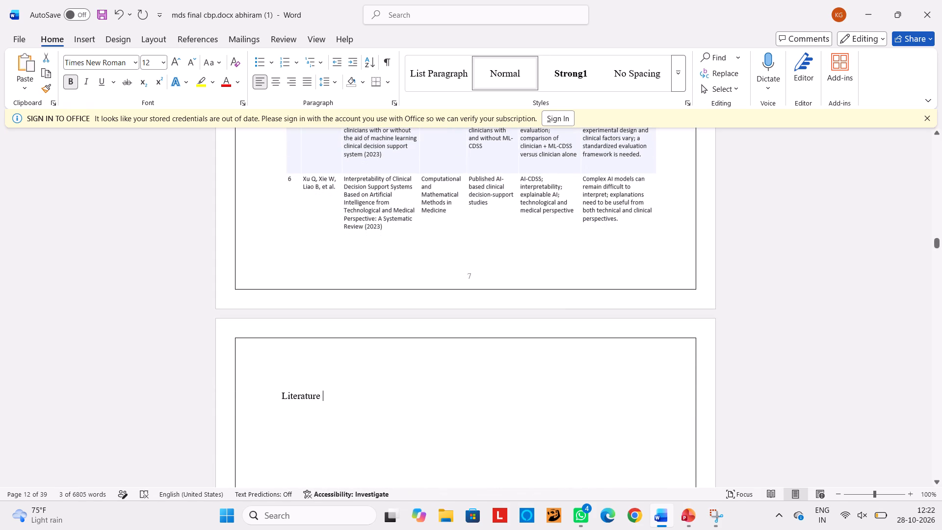
drag(318, 394, 268, 392)
key(ctrl+v)
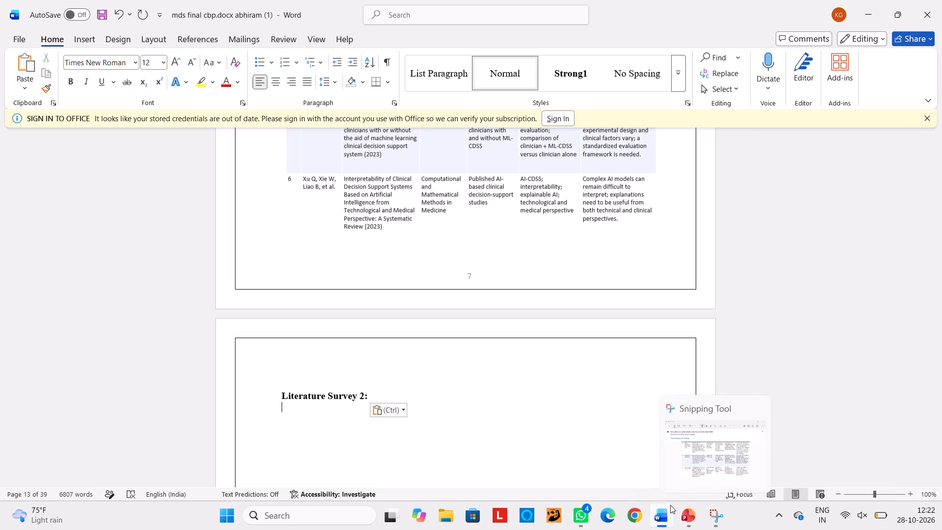
Go to slide 5 of mds_cbp_ppt_updated and capture its whole table with Snipping Tool, from the header row to the end of study 9.
click(682, 516)
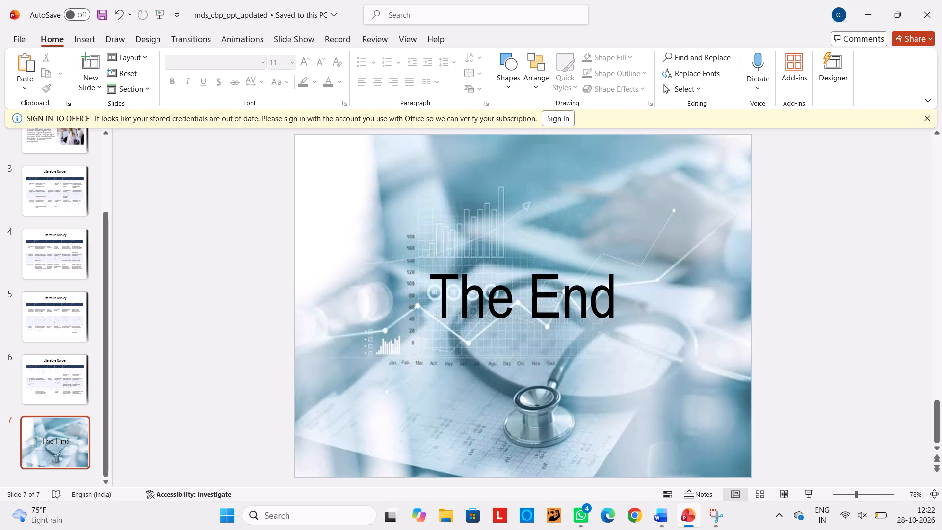
key(Up)
key(Up)
key(Up)
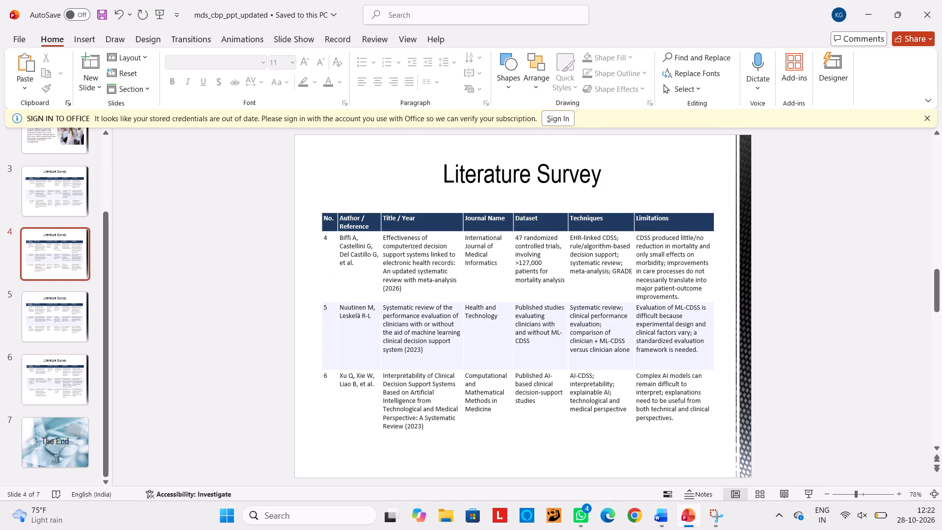
key(Down)
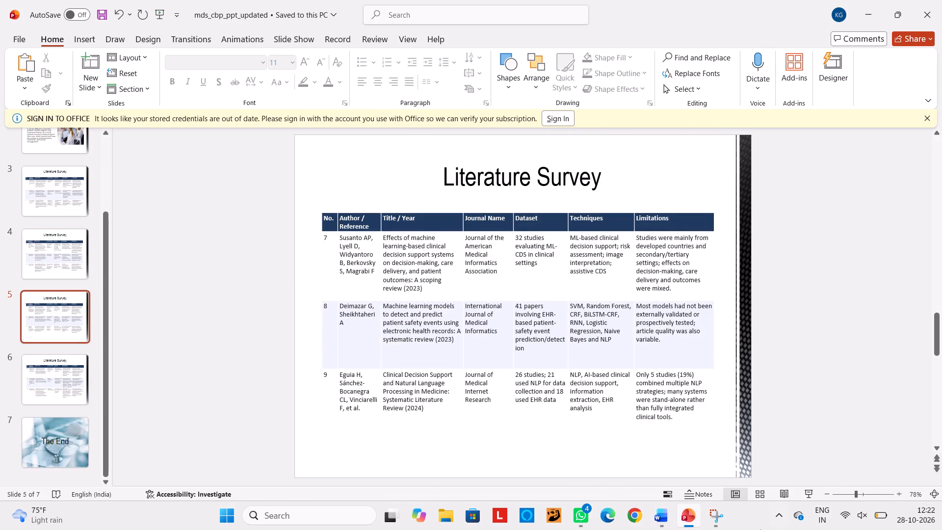
click(718, 522)
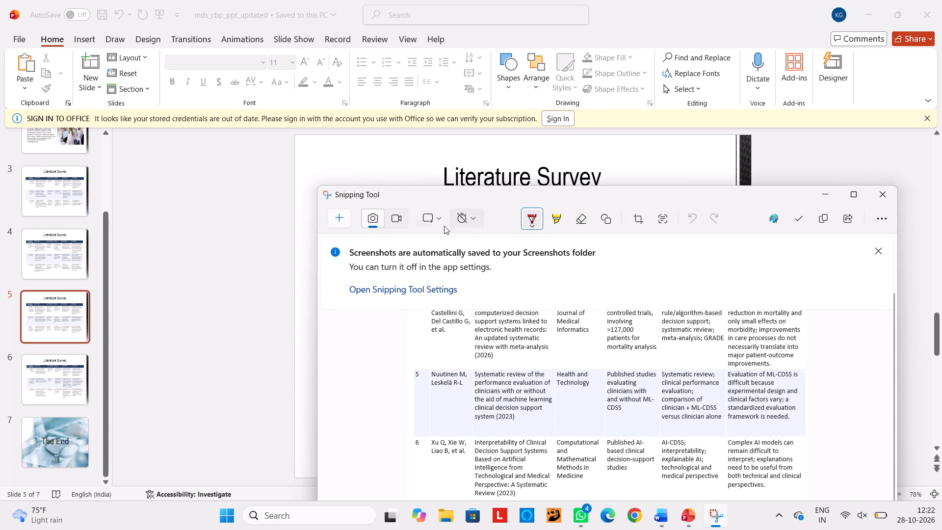
click(345, 215)
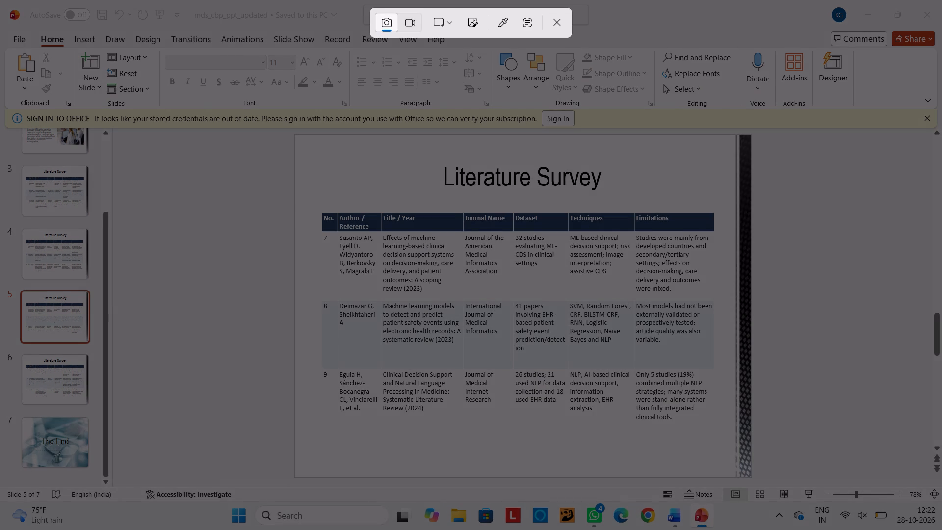
drag(321, 212, 495, 402)
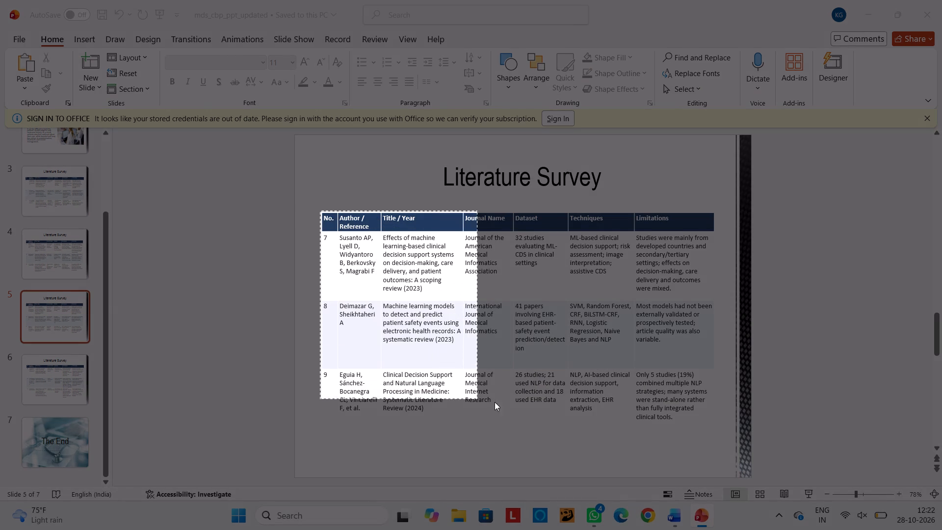
drag(495, 402, 653, 434)
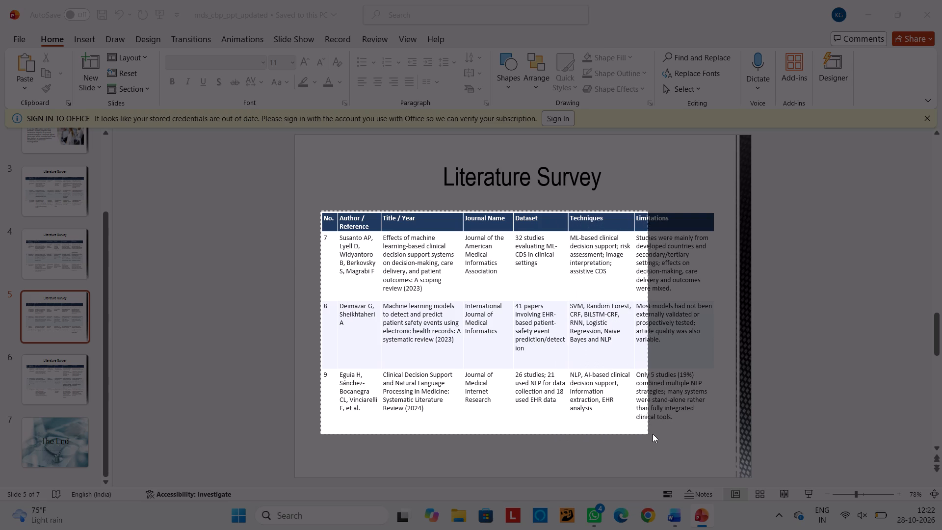
drag(653, 434, 715, 430)
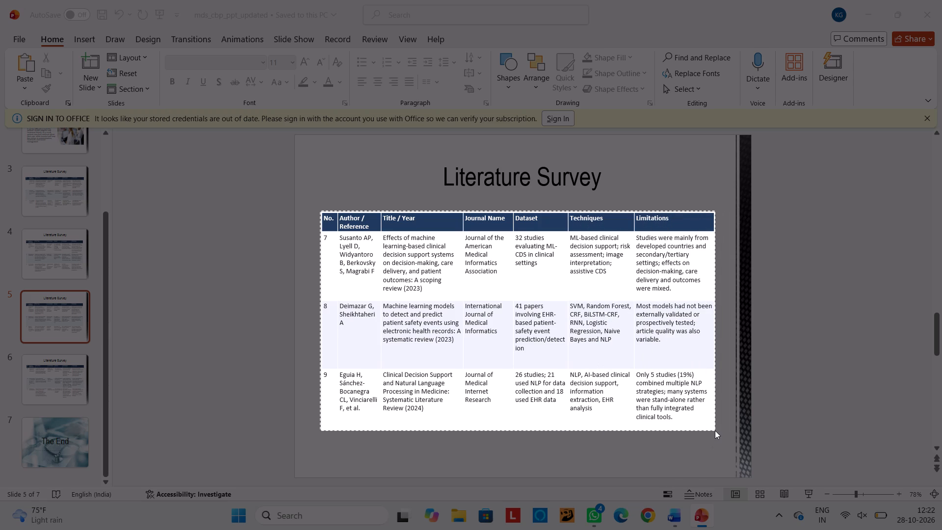
drag(715, 430, 713, 430)
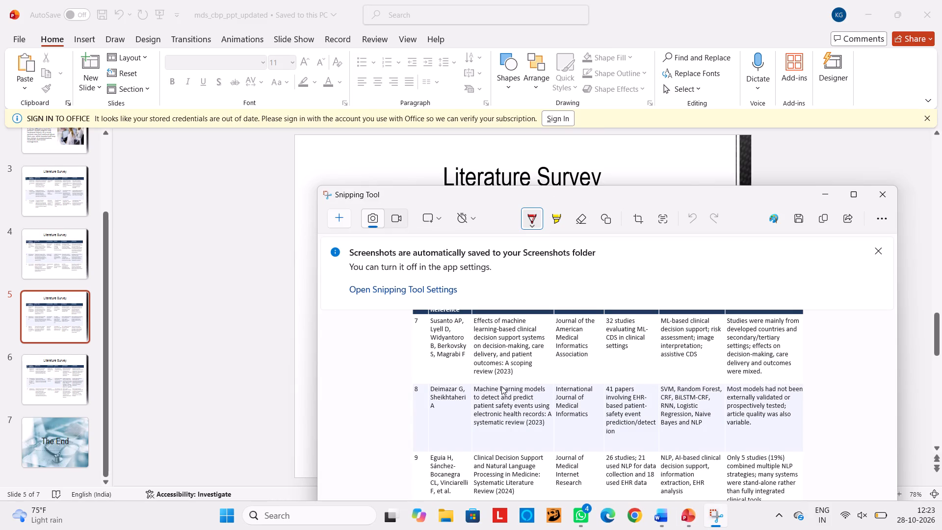
Copy the captured slide 5 table image and paste it below the duplicated heading in the Word report.
key(ctrl+c)
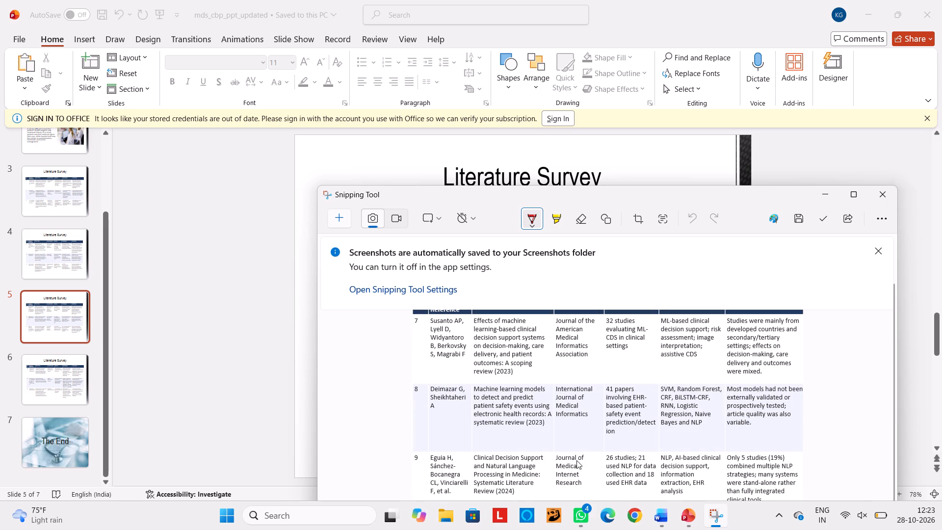
click(825, 195)
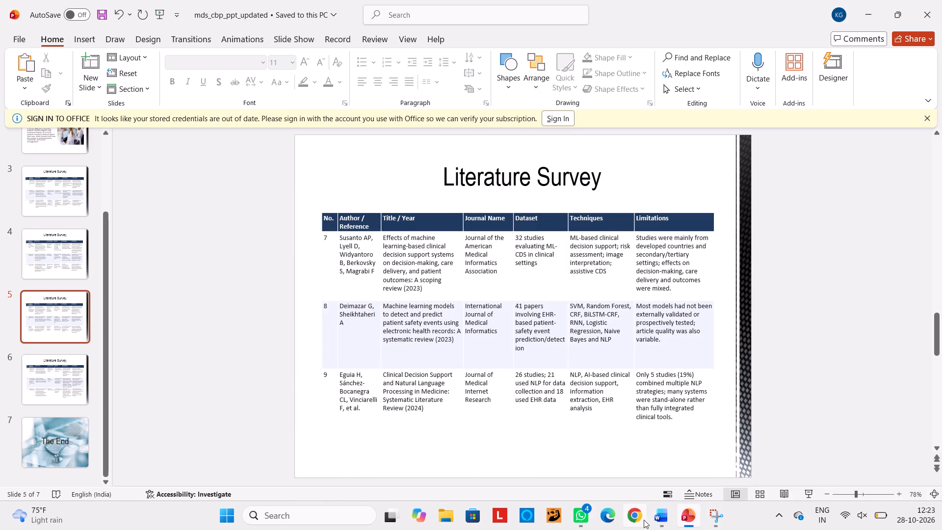
click(656, 517)
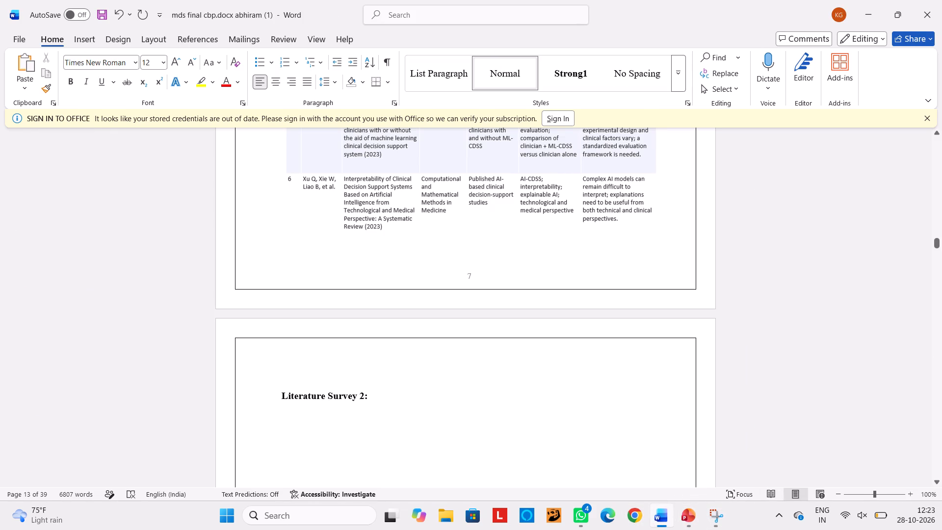
key(ctrl+v)
scroll(448, 442, down, 1)
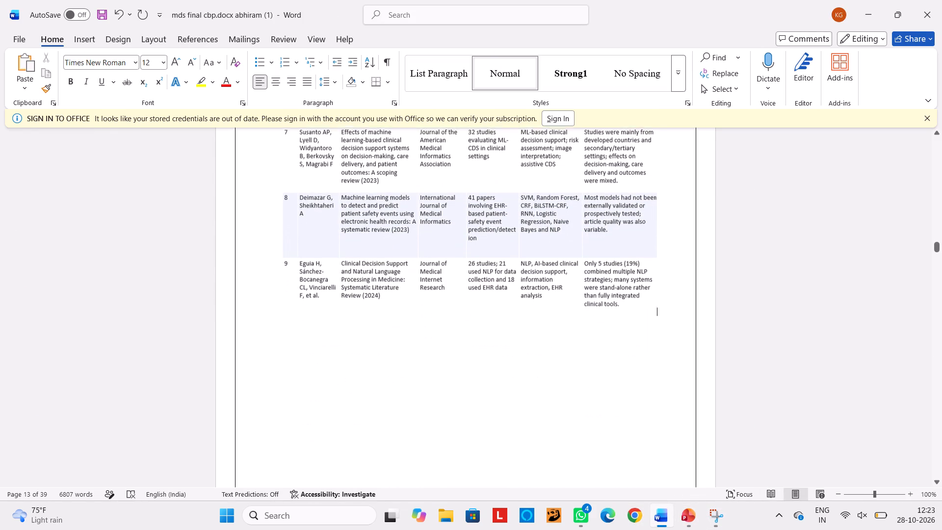
Go to slide 6 of mds_cbp_ppt_updated and capture its whole table with Snipping Tool, from the header row to the end of study 12.
click(690, 515)
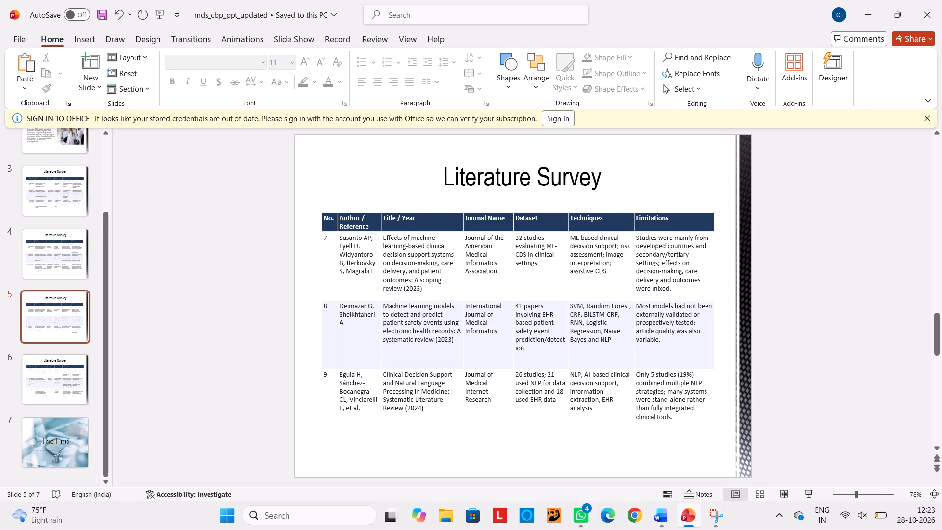
key(Down)
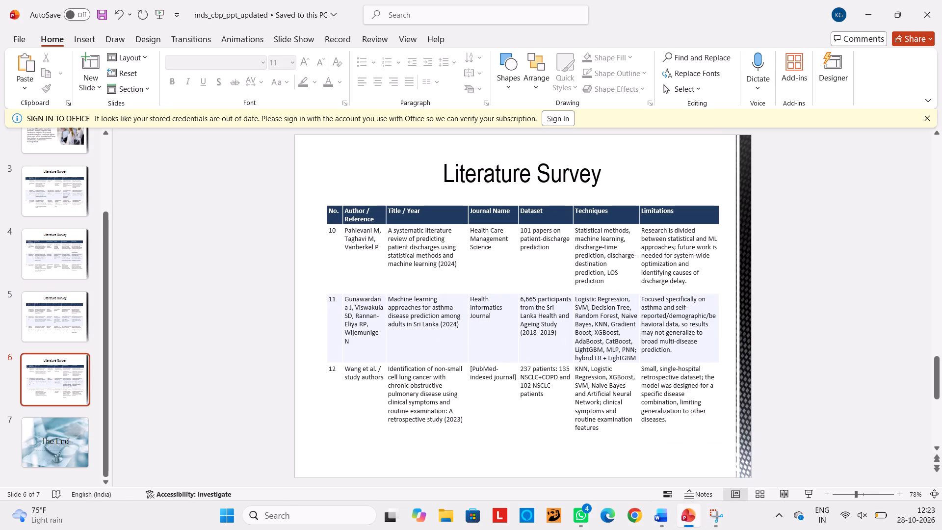
click(719, 521)
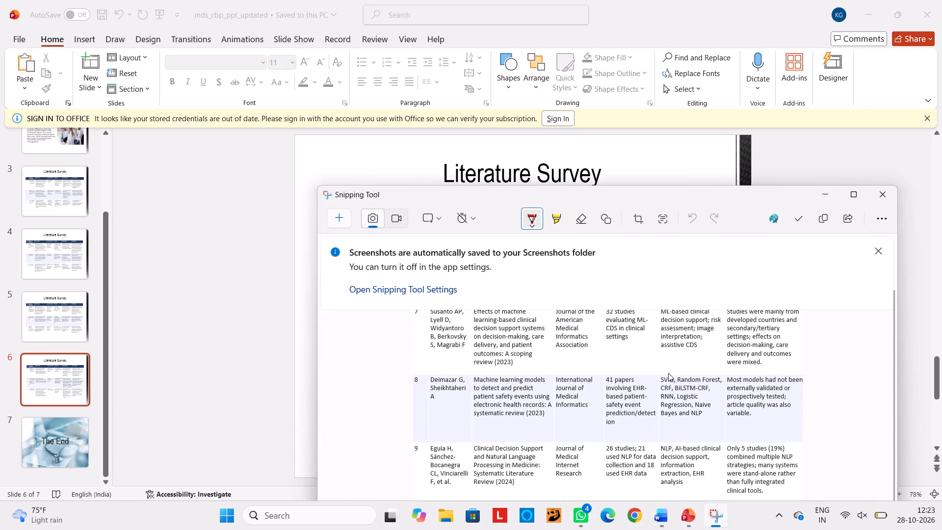
click(348, 218)
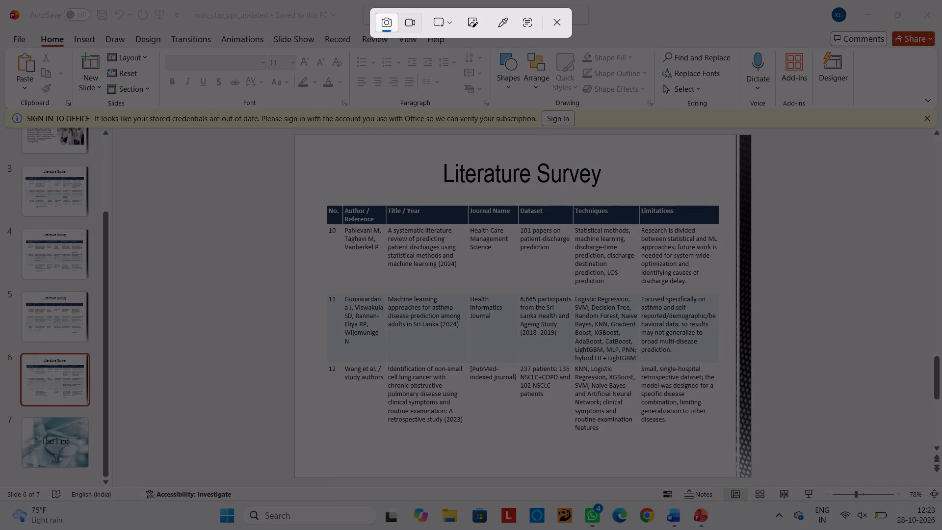
drag(326, 205, 473, 356)
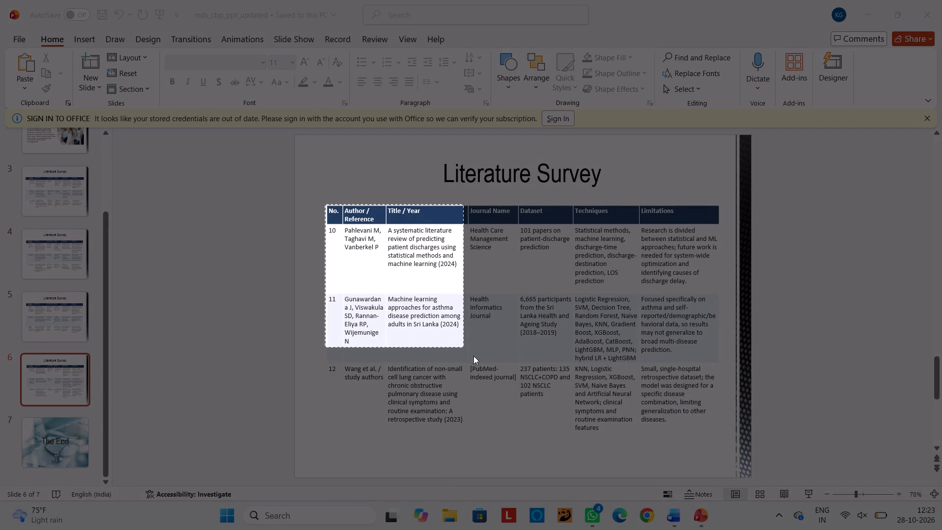
drag(473, 356, 694, 407)
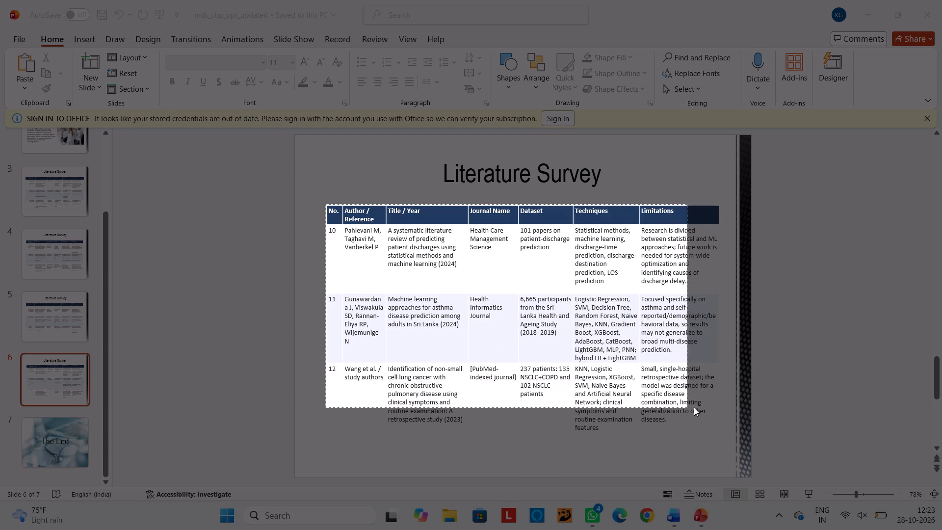
drag(694, 407, 713, 441)
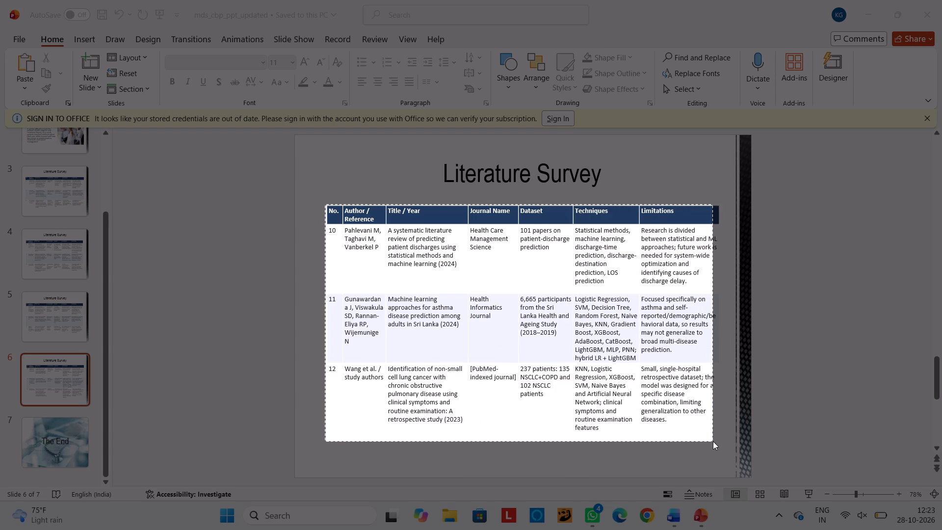
drag(713, 441, 725, 439)
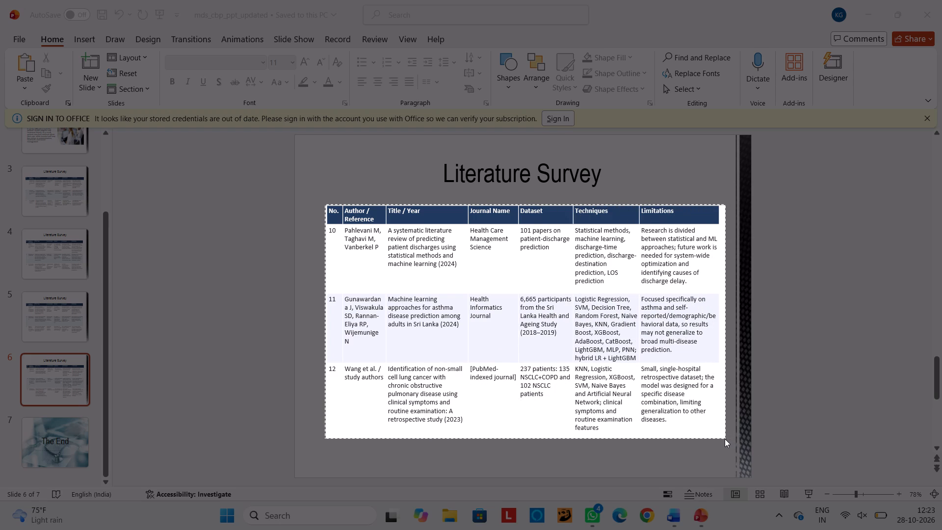
drag(725, 439, 724, 440)
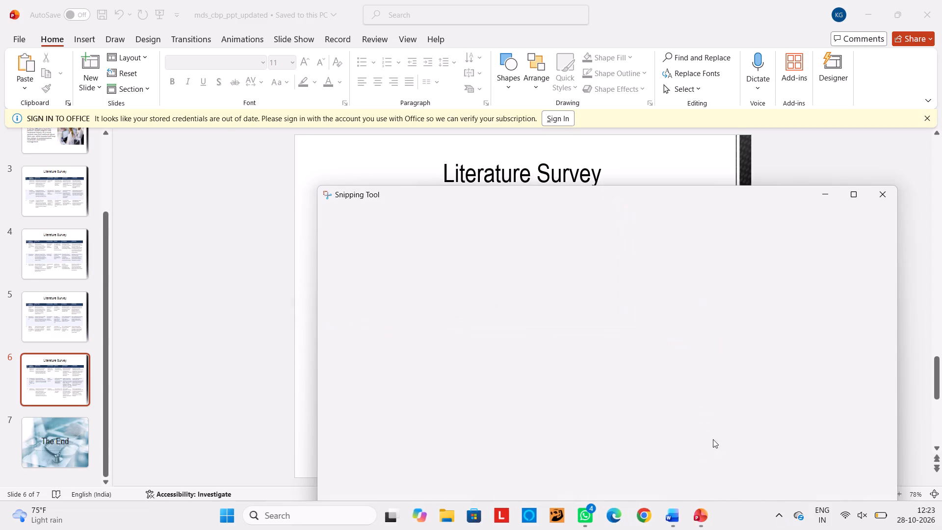
Copy the captured slide 6 table image and paste it below the table of studies 7 to 9 in the Word report.
key(ctrl+c)
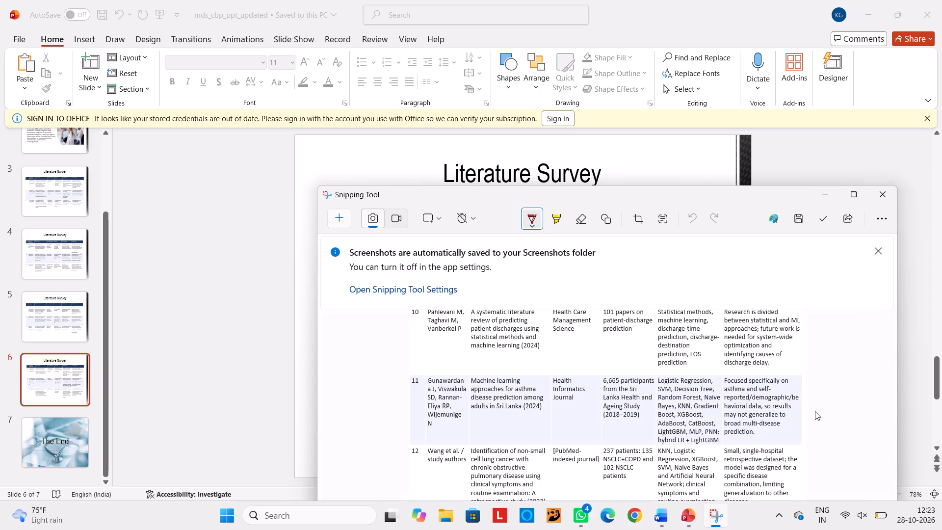
click(662, 515)
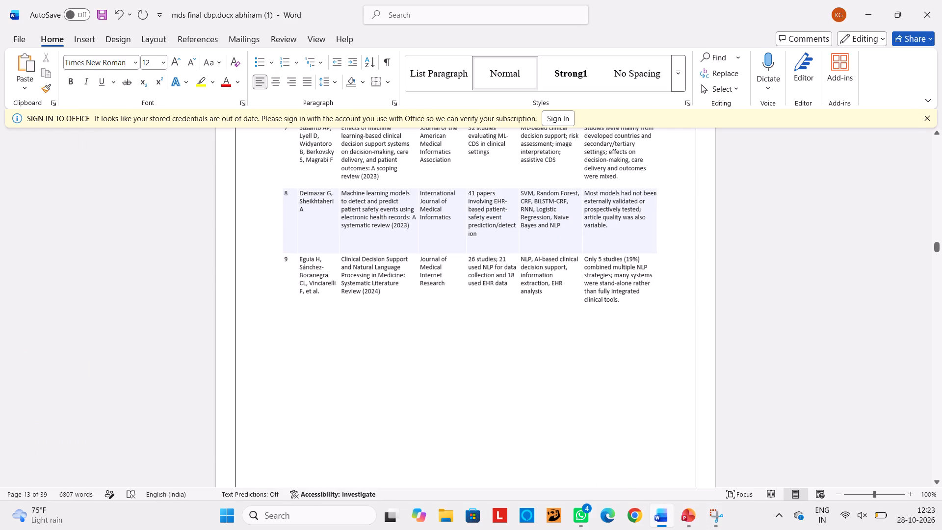
scroll(415, 387, down, 1)
click(329, 302)
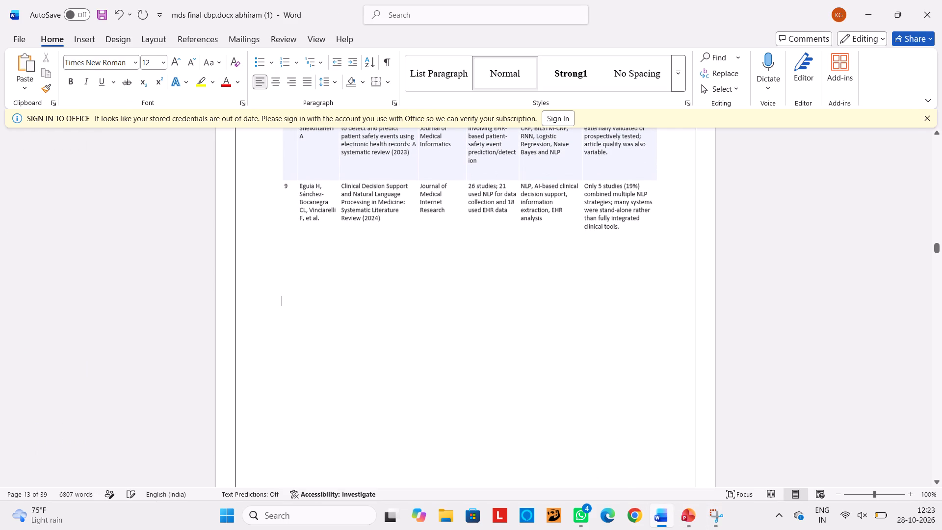
click(287, 251)
key(ctrl+v)
Review the layout of the last pasted survey table and the pages that follow it, through the Methodology section.
scroll(287, 251, down, 3)
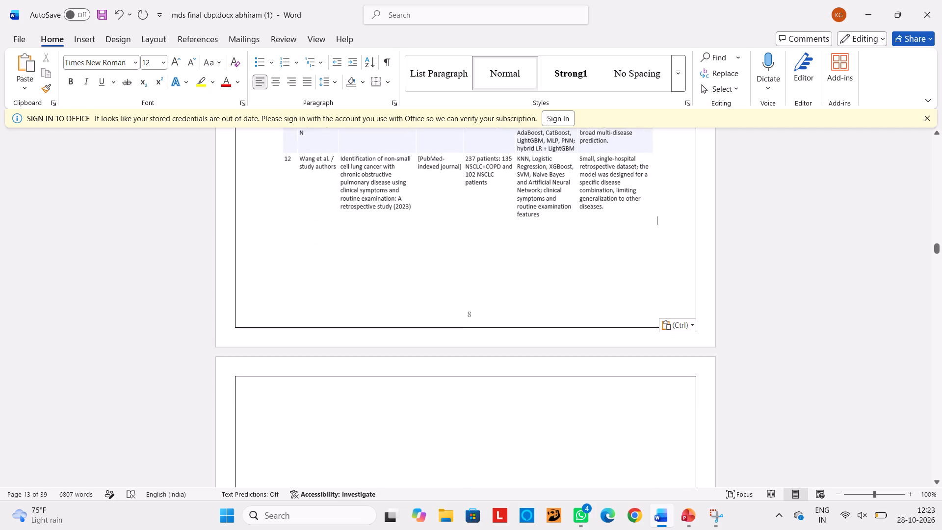
scroll(287, 251, down, 4)
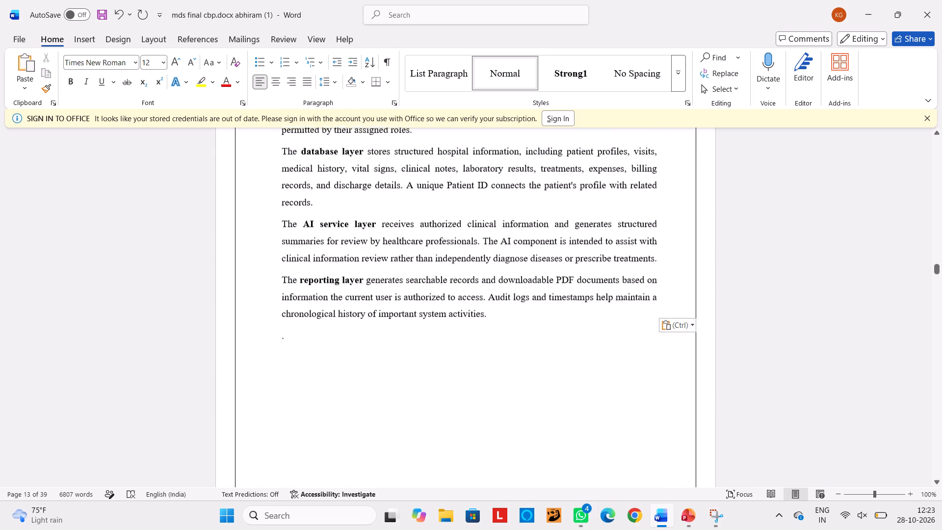
scroll(287, 251, up, 3)
scroll(287, 251, down, 1)
scroll(287, 251, up, 4)
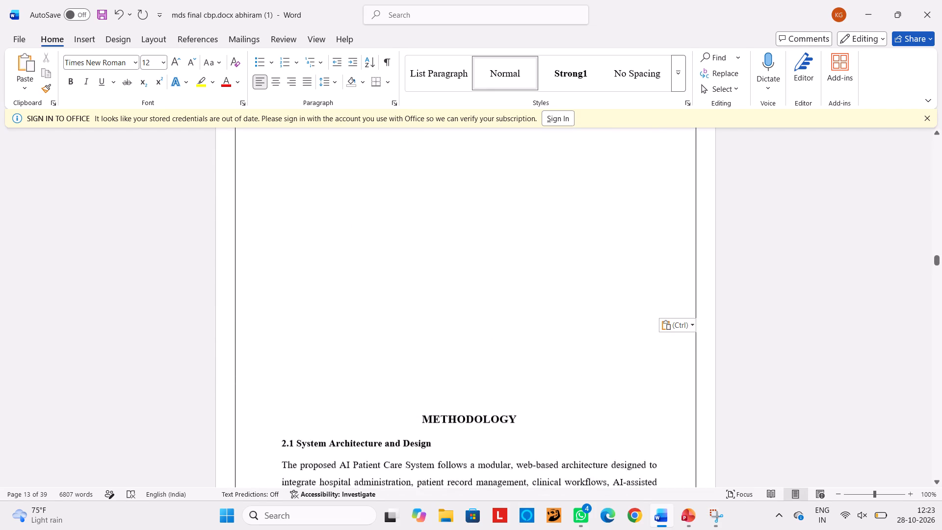
scroll(287, 251, up, 6)
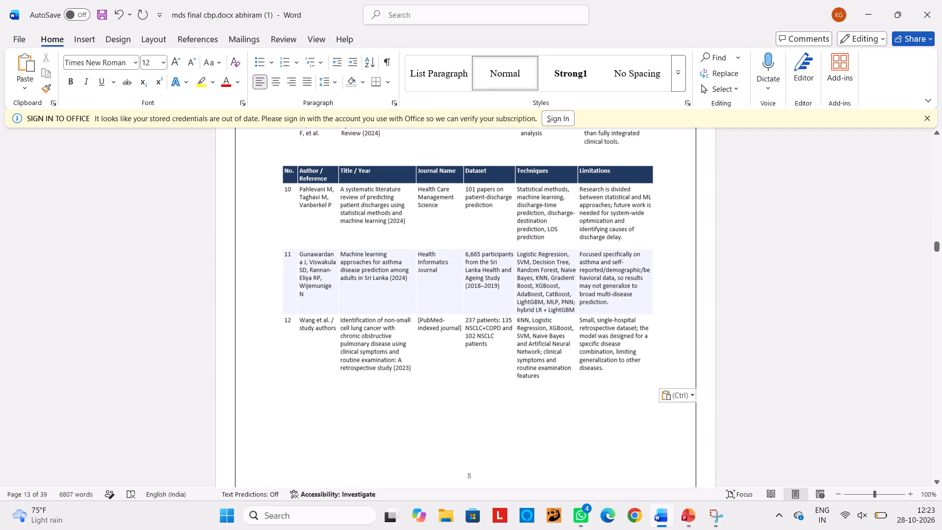
Review the Chapter 2 Literature Survey pages, checking the numbering of the headings and the placement of the four pasted tables.
scroll(348, 303, down, 1)
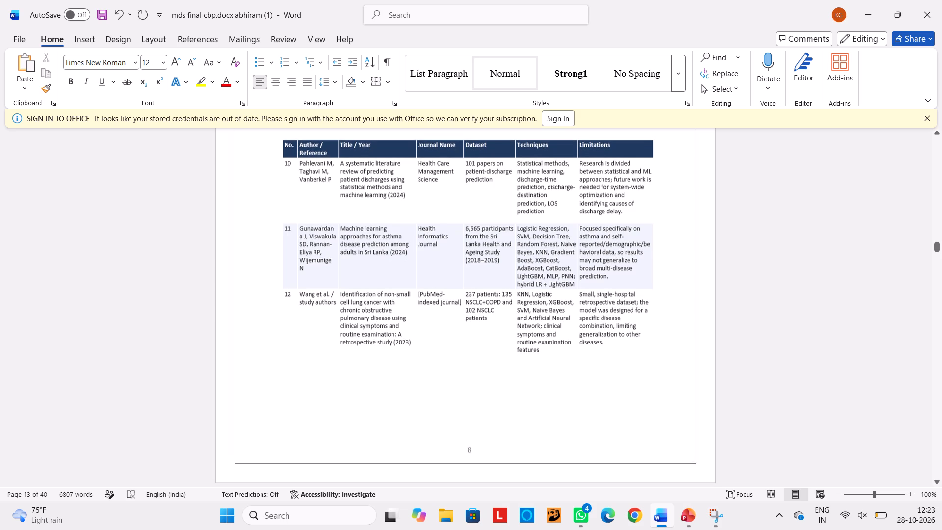
scroll(348, 303, down, 1)
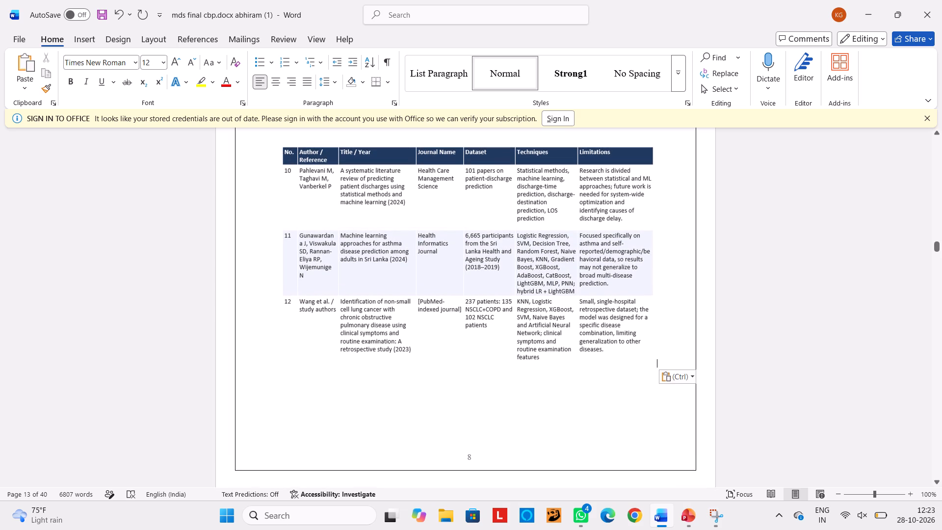
scroll(348, 303, up, 3)
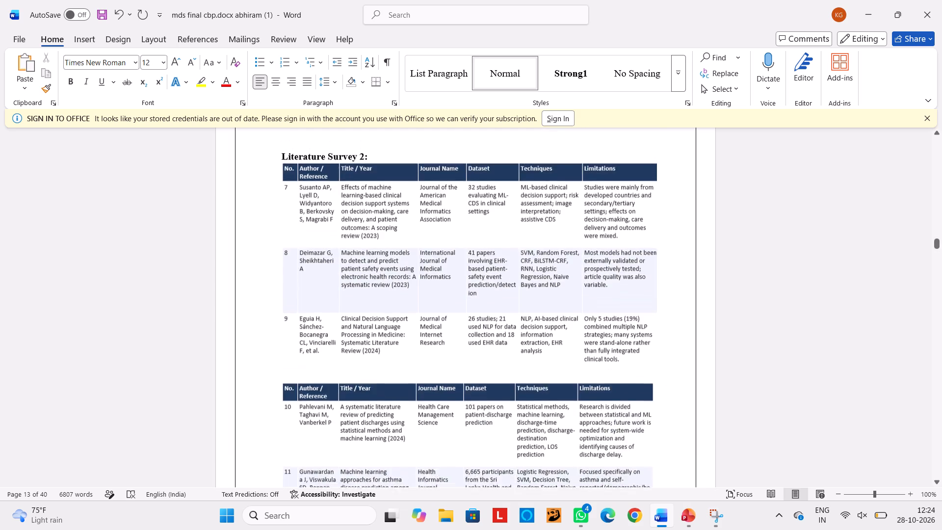
scroll(348, 303, up, 5)
scroll(348, 303, down, 1)
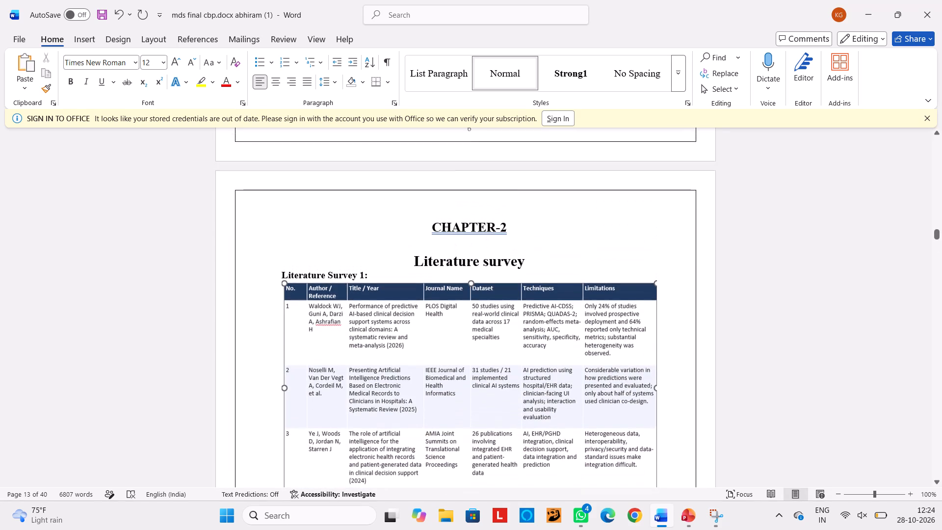
scroll(348, 303, down, 3)
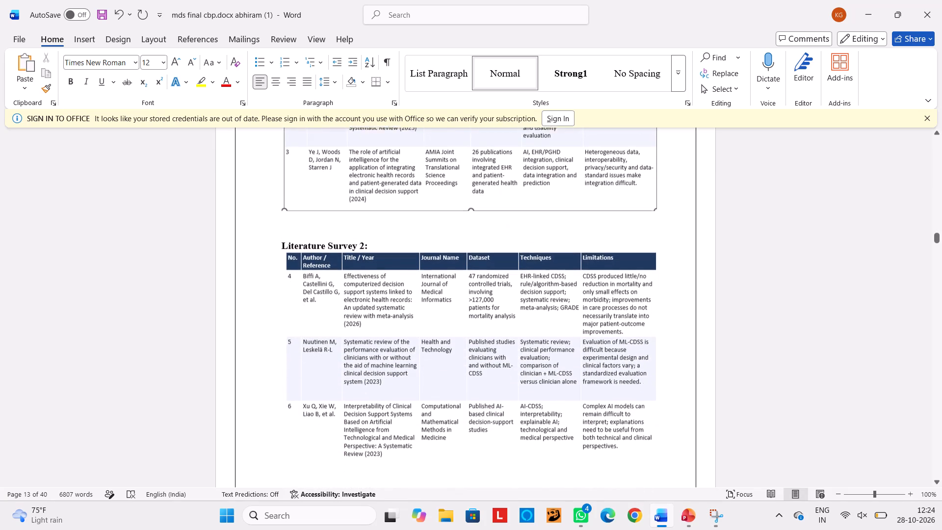
scroll(348, 303, down, 3)
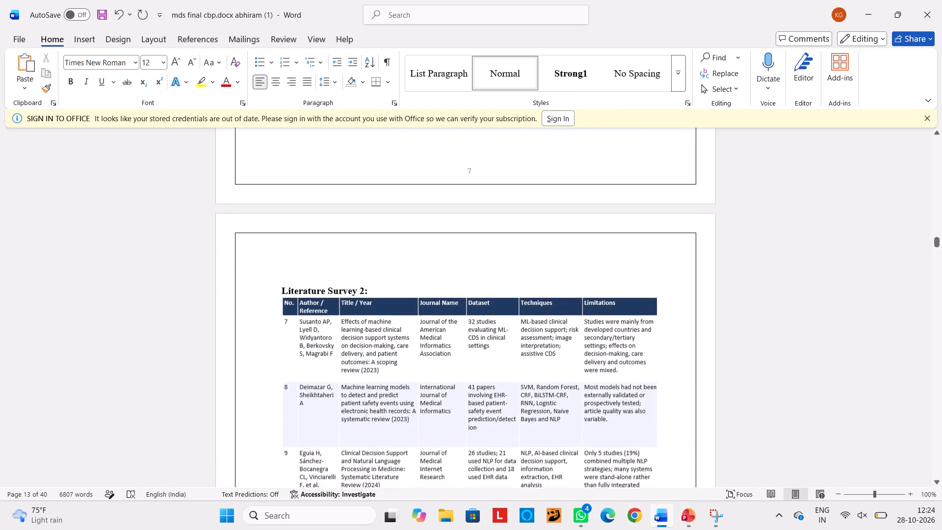
scroll(348, 303, down, 1)
scroll(348, 303, up, 6)
scroll(348, 303, down, 1)
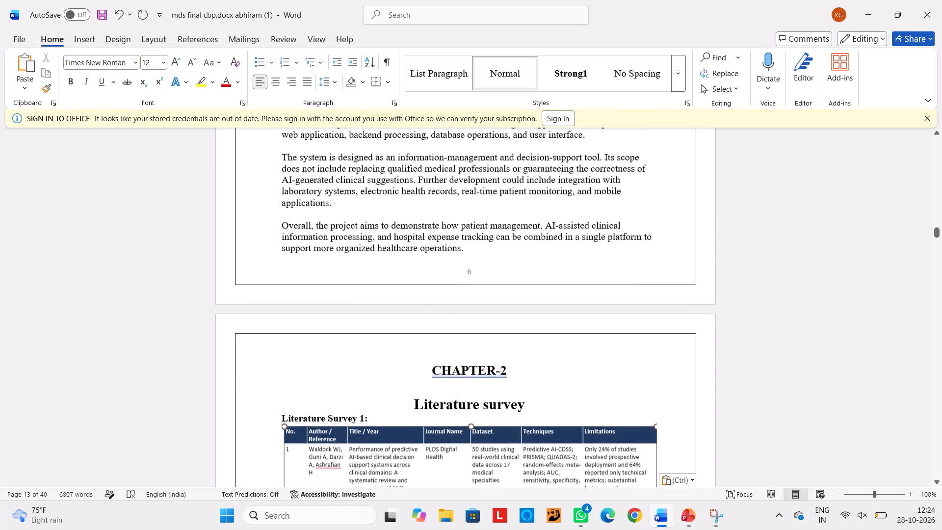
scroll(348, 303, down, 3)
Renumber the heading above the table of studies 7 to 9 so it reads Literature Survey 3.
scroll(348, 303, up, 1)
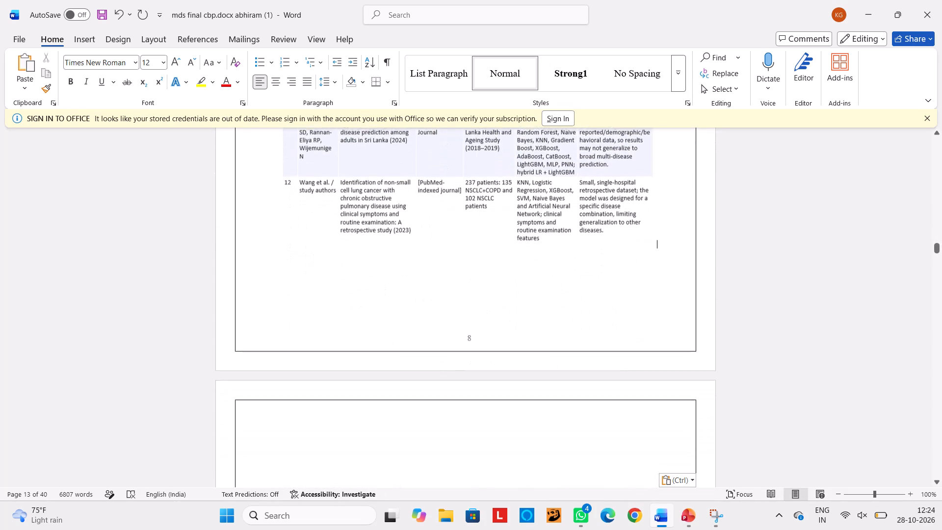
scroll(348, 303, up, 3)
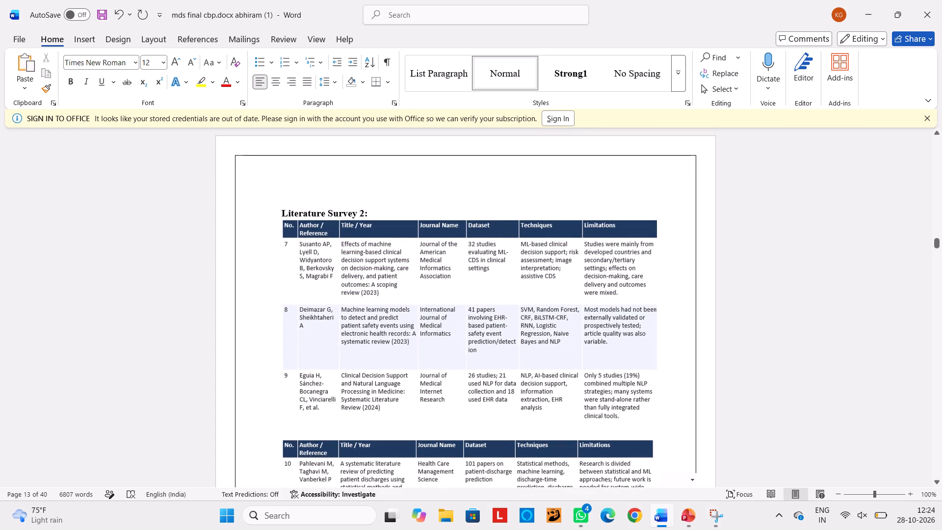
click(363, 212)
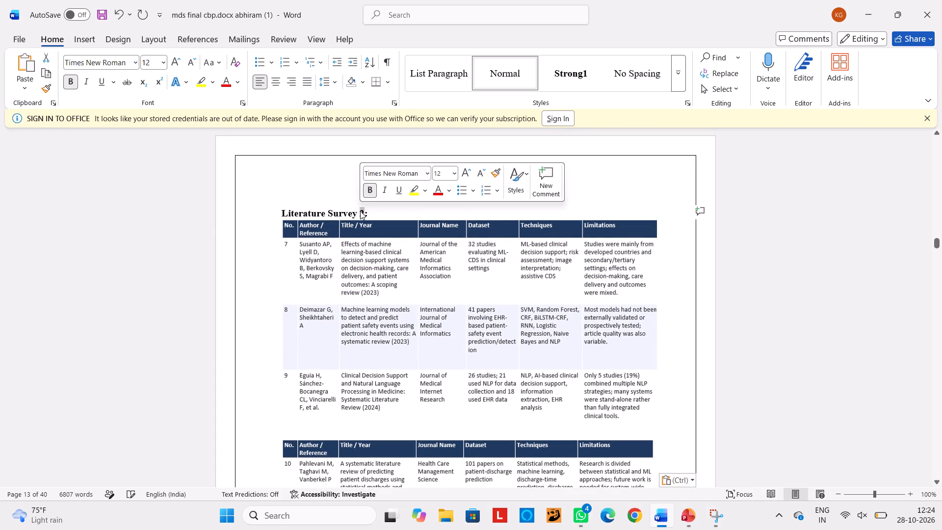
key(3)
Delete the surplus blank lines between the last survey table and the METHODOLOGY heading.
scroll(379, 270, down, 3)
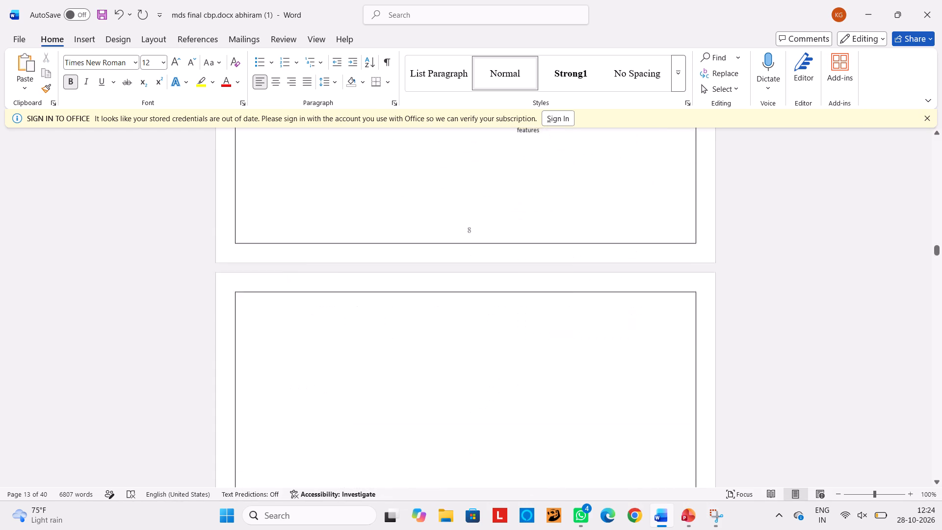
scroll(379, 270, down, 4)
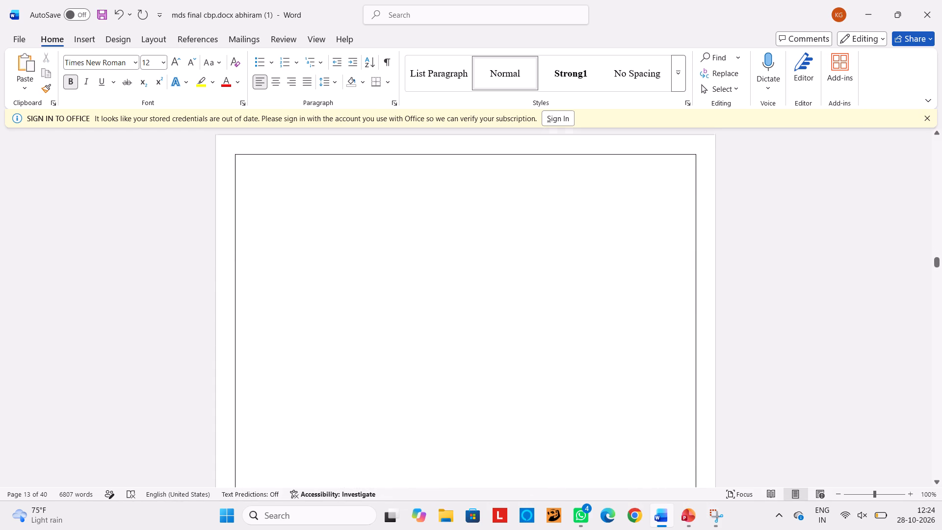
scroll(379, 270, down, 1)
scroll(379, 270, up, 2)
click(401, 184)
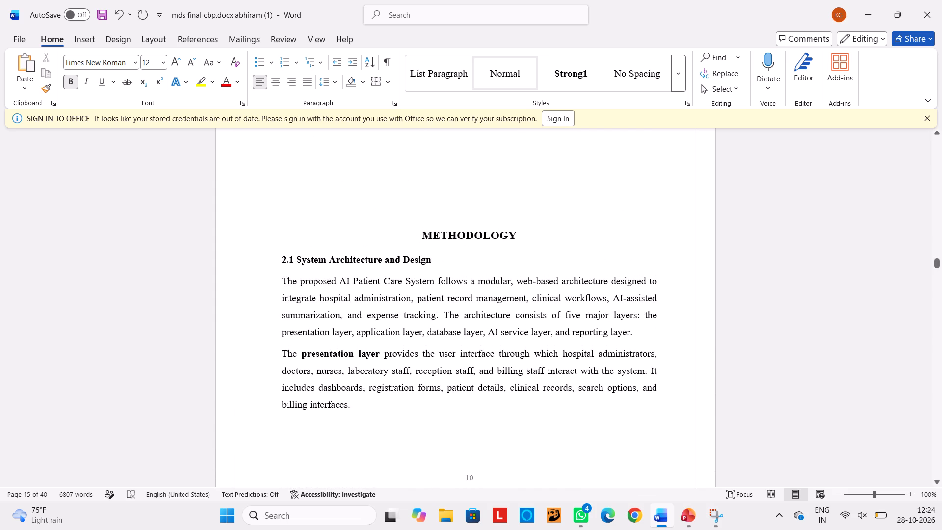
key(BackSpace)
key(BackSpace)
key(BackSpace)
key(BackSpace)
key(BackSpace)
key(BackSpace)
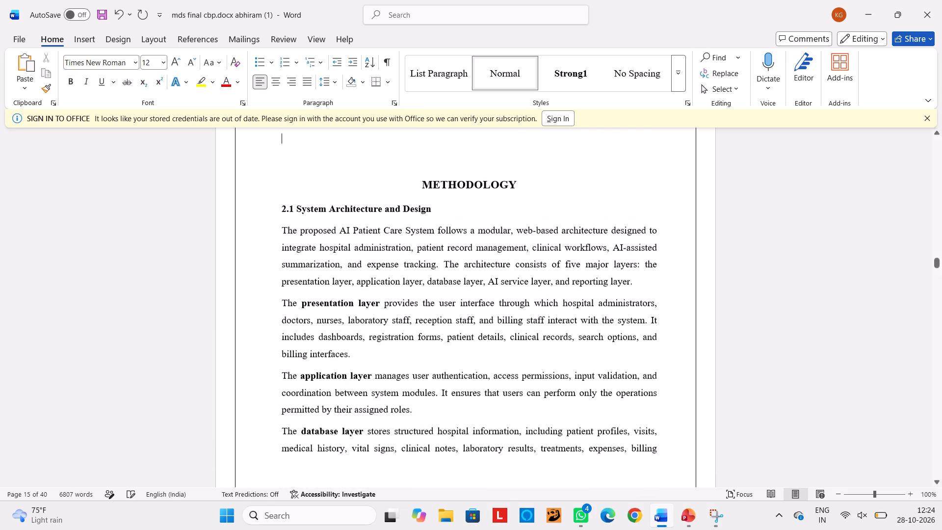
key(BackSpace)
key(BackSpace)
key(BackSpace)
key(BackSpace)
key(BackSpace)
key(BackSpace)
key(BackSpace)
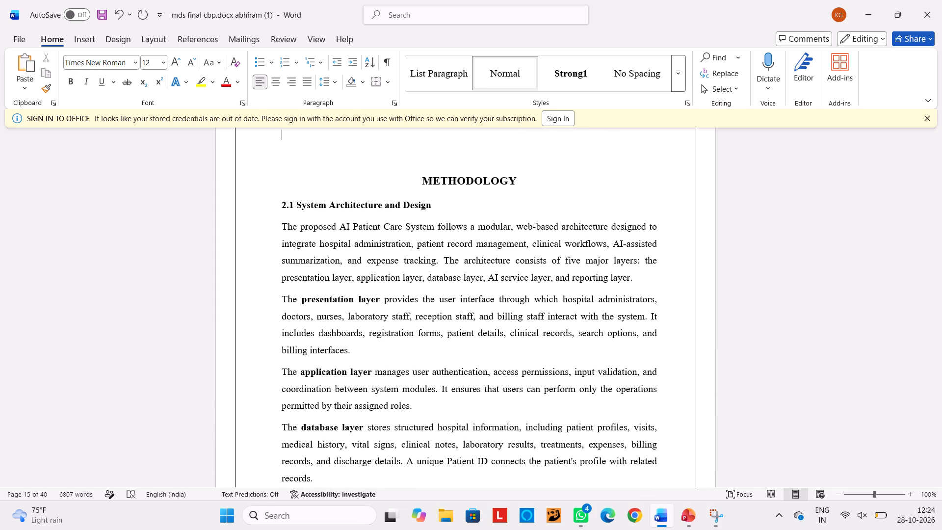
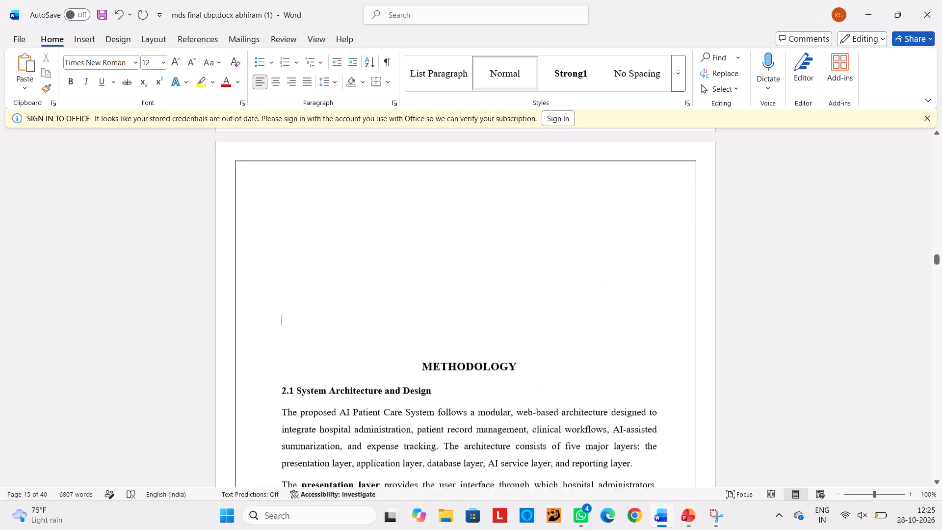
Delete the remaining surplus blank lines above the METHODOLOGY heading until it sits at the top of the page following page 8.
key(BackSpace)
key(BackSpace)
key(BackSpace)
key(BackSpace)
key(BackSpace)
key(BackSpace)
key(BackSpace)
key(BackSpace)
key(BackSpace)
key(BackSpace)
key(BackSpace)
key(BackSpace)
key(BackSpace)
key(BackSpace)
key(BackSpace)
key(BackSpace)
key(BackSpace)
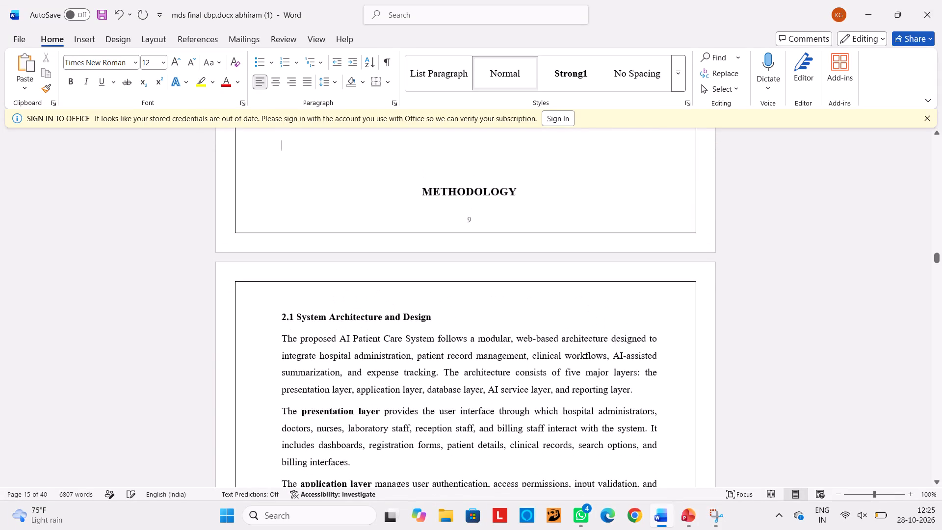
key(BackSpace)
key(BackSpace)
key(BackSpace)
key(BackSpace)
key(BackSpace)
key(BackSpace)
key(BackSpace)
key(BackSpace)
key(BackSpace)
key(BackSpace)
key(BackSpace)
key(BackSpace)
key(BackSpace)
key(BackSpace)
key(BackSpace)
key(BackSpace)
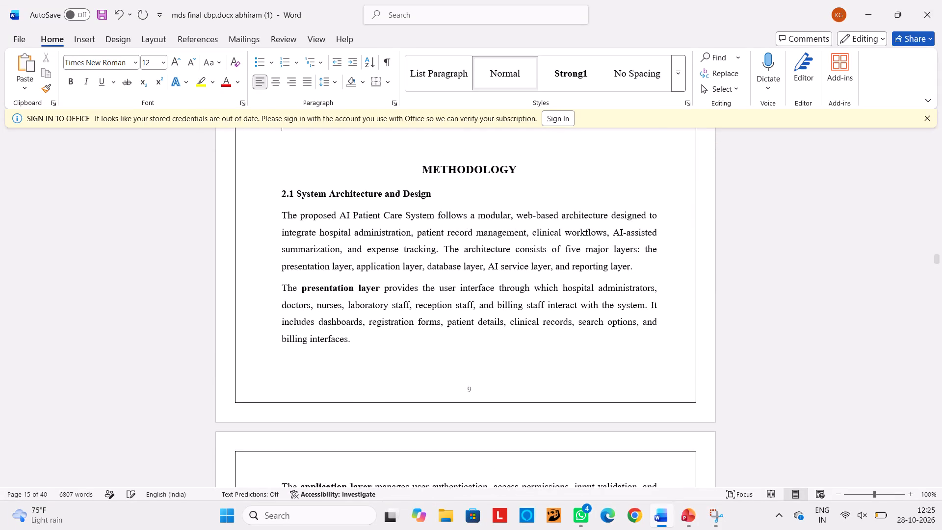
key(BackSpace)
key(BackSpace)
key(BackSpace)
key(BackSpace)
key(BackSpace)
key(BackSpace)
key(BackSpace)
key(BackSpace)
key(BackSpace)
key(BackSpace)
key(BackSpace)
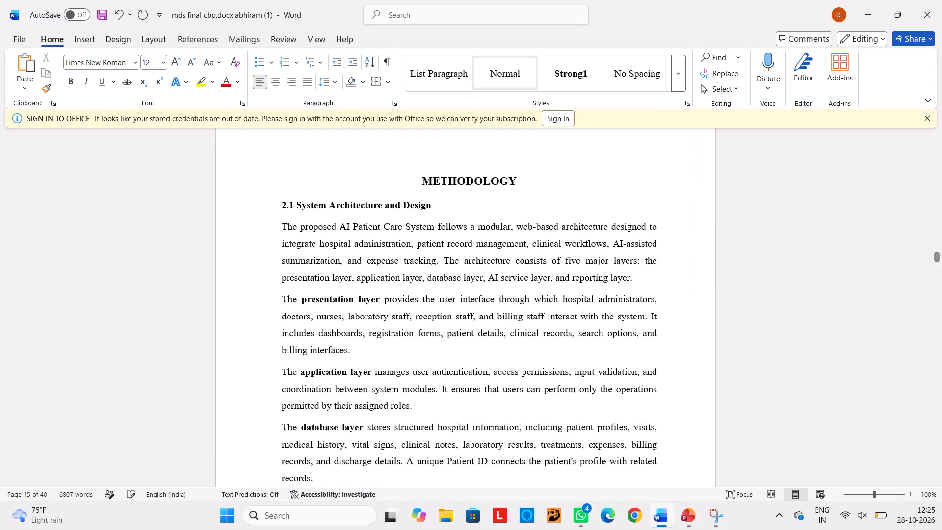
key(BackSpace)
key(BackSpace)
key(BackSpace)
key(BackSpace)
key(BackSpace)
key(BackSpace)
key(BackSpace)
key(BackSpace)
key(BackSpace)
key(BackSpace)
key(BackSpace)
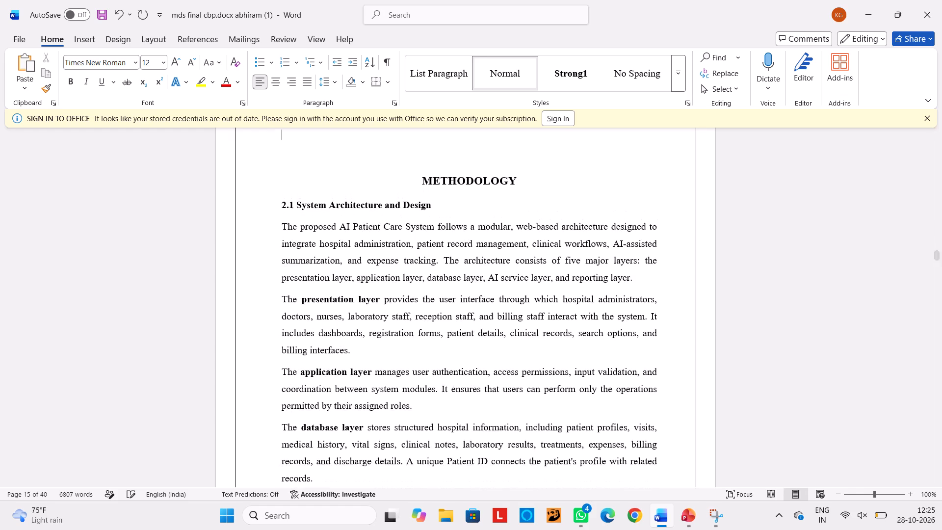
key(BackSpace)
key(BackSpace)
key(BackSpace)
key(BackSpace)
key(BackSpace)
key(BackSpace)
key(BackSpace)
key(BackSpace)
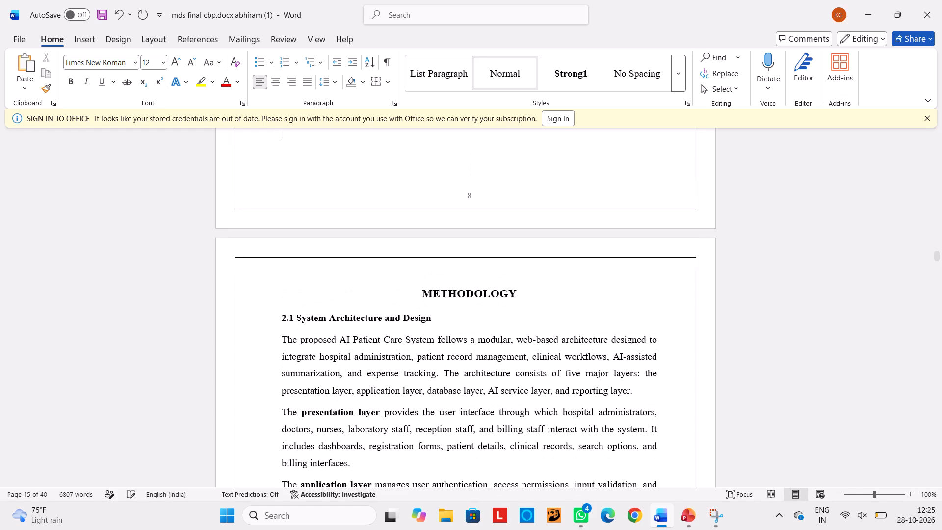
Examine the table of contents entries and page numbers, along with the abstract and list of figures pages.
scroll(401, 184, up, 7)
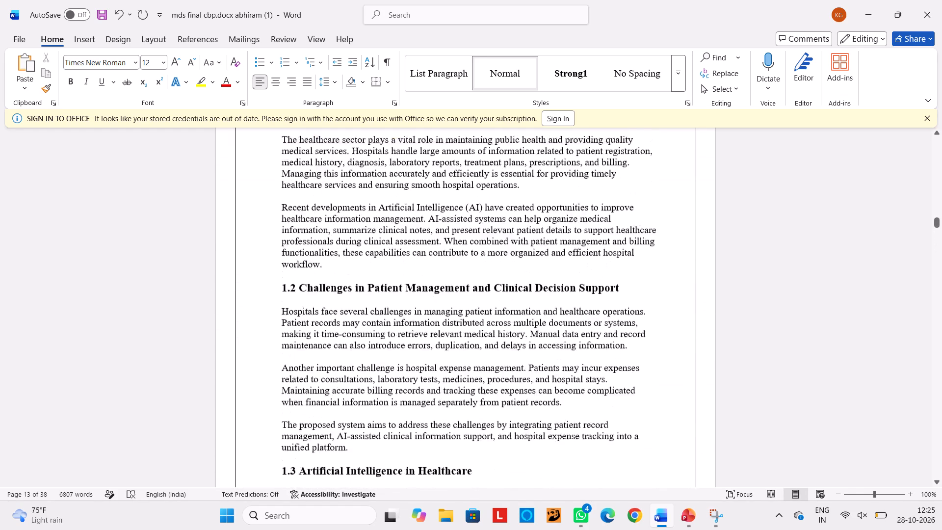
scroll(401, 184, up, 9)
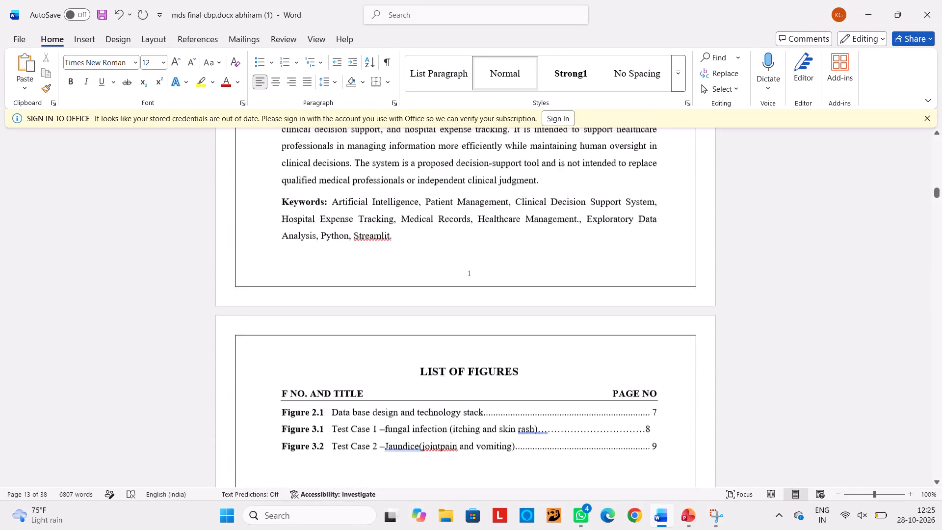
scroll(401, 184, up, 7)
scroll(401, 184, down, 1)
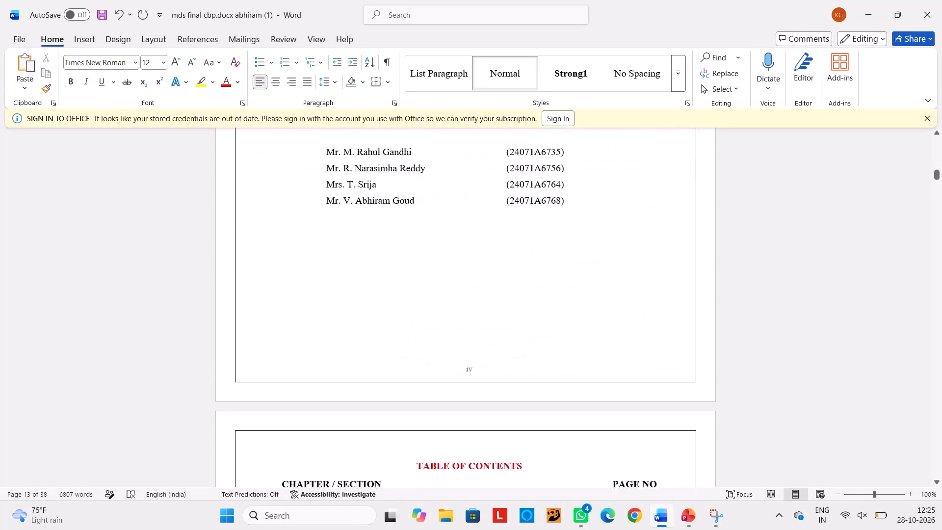
scroll(401, 184, down, 3)
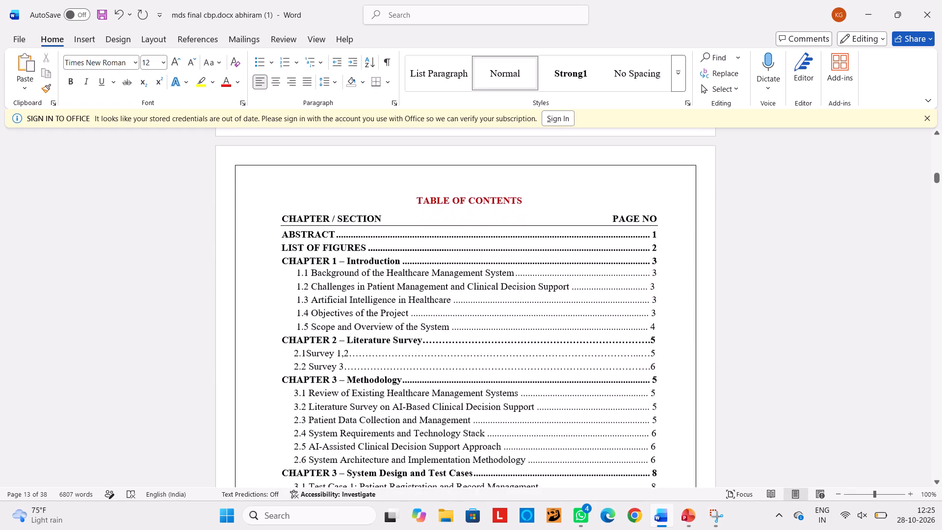
scroll(401, 184, down, 3)
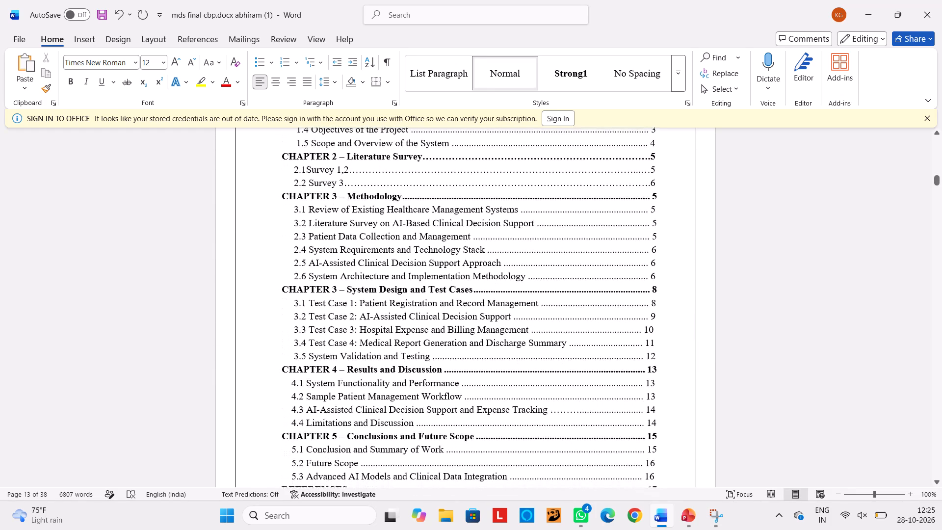
scroll(401, 184, up, 1)
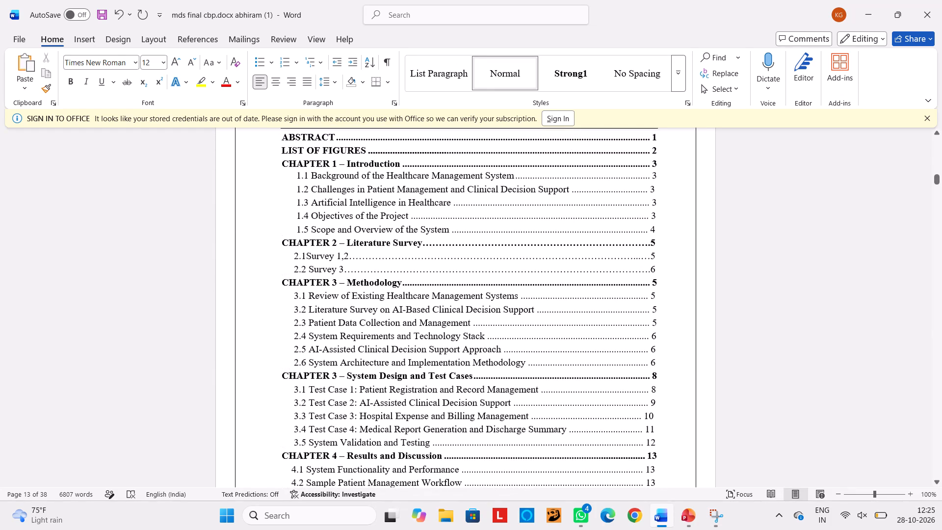
scroll(522, 165, down, 6)
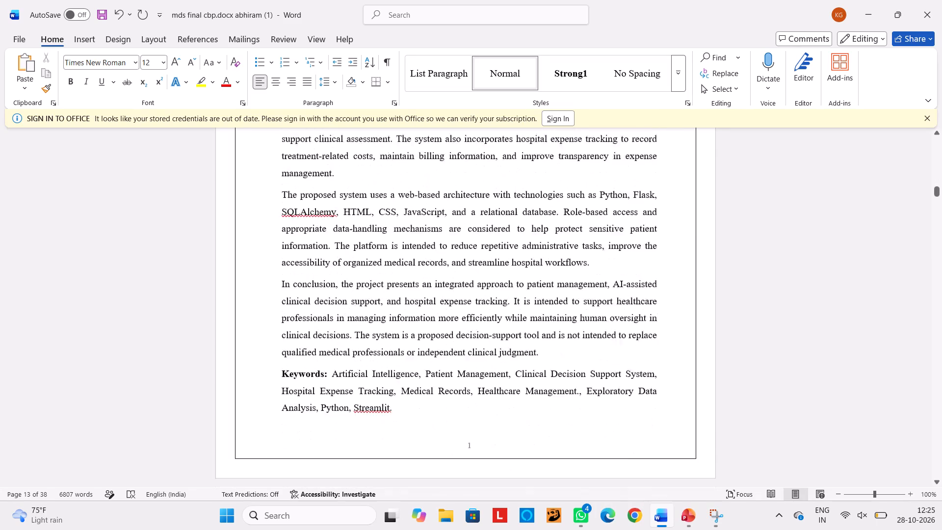
scroll(522, 165, down, 2)
scroll(522, 165, up, 6)
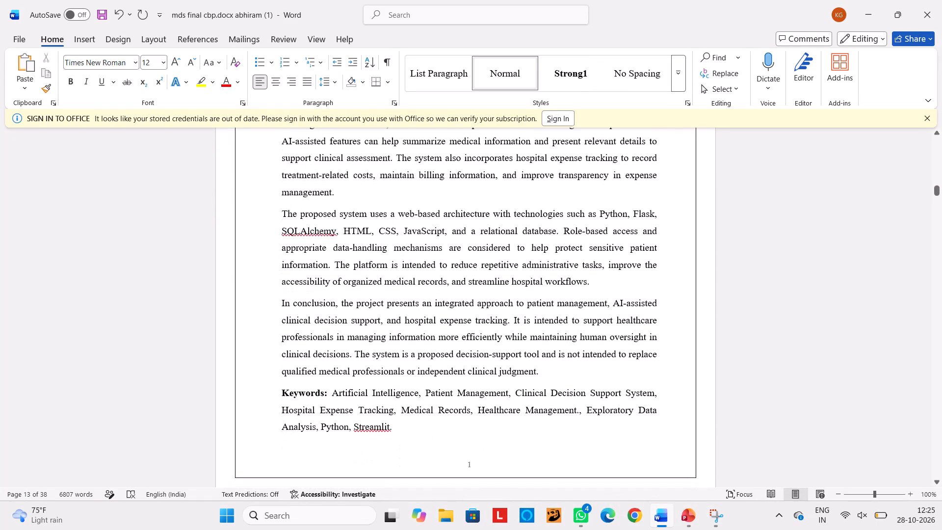
scroll(522, 165, down, 4)
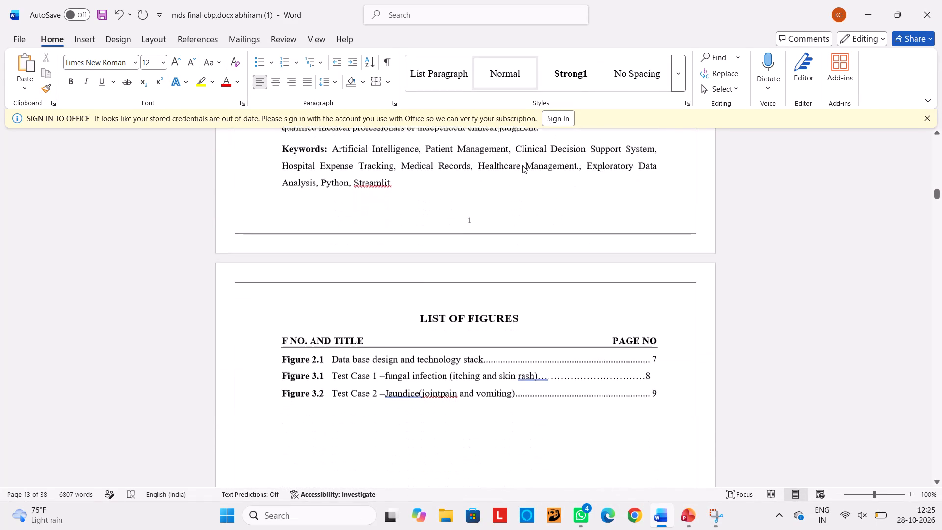
scroll(522, 165, down, 2)
scroll(522, 165, up, 1)
scroll(522, 165, down, 2)
scroll(522, 165, up, 1)
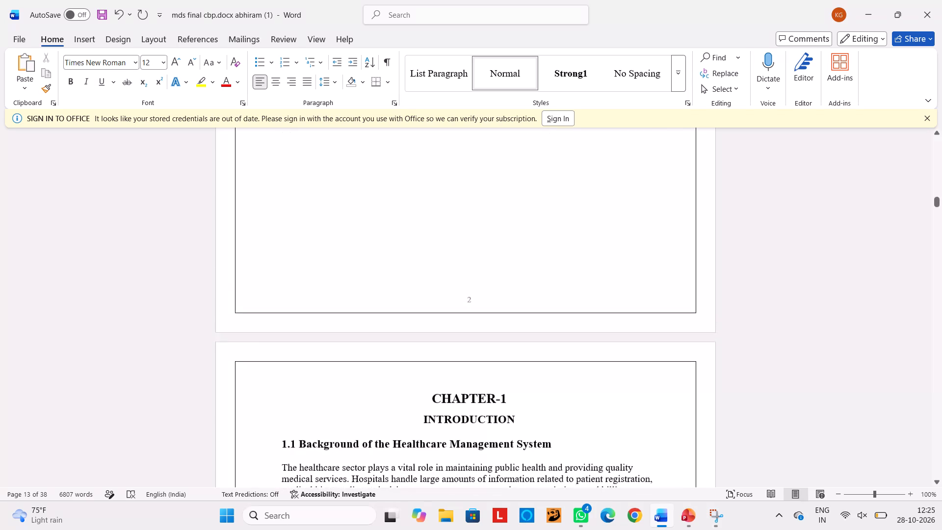
scroll(522, 165, up, 1)
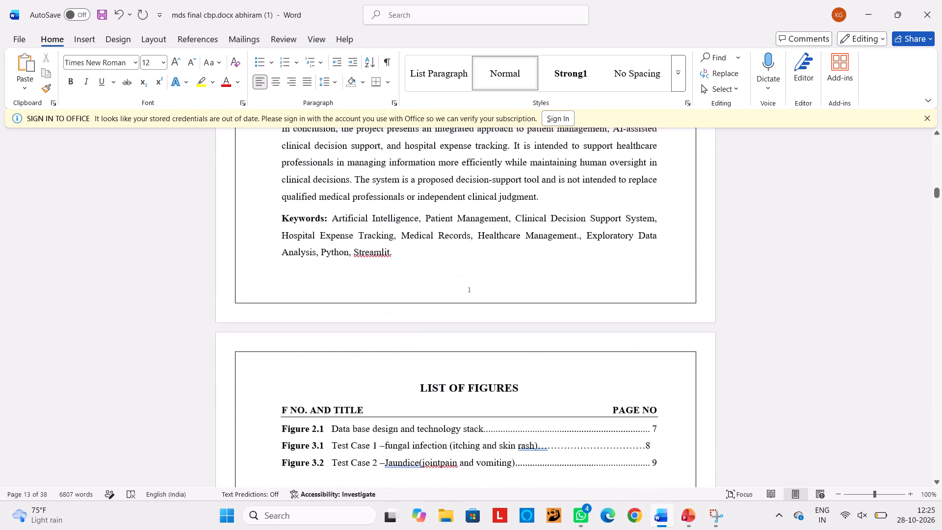
scroll(522, 165, up, 2)
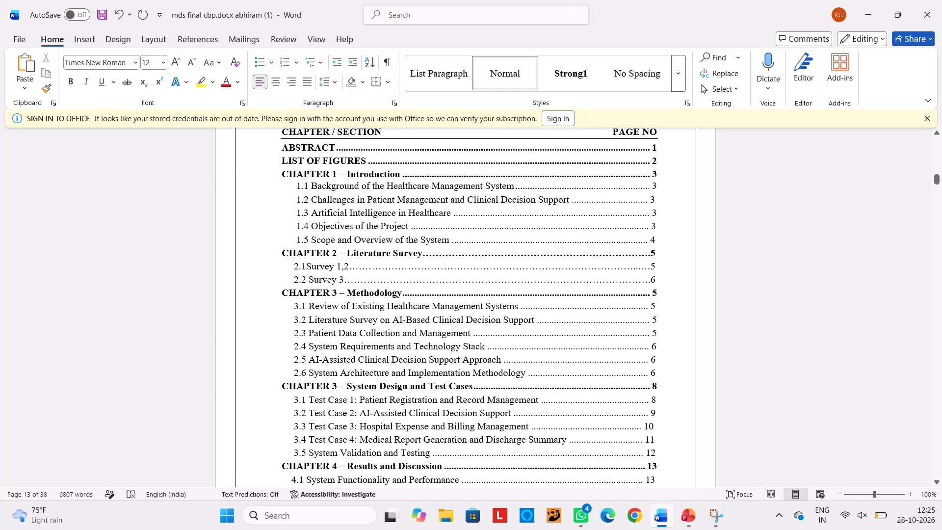
scroll(530, 193, down, 1)
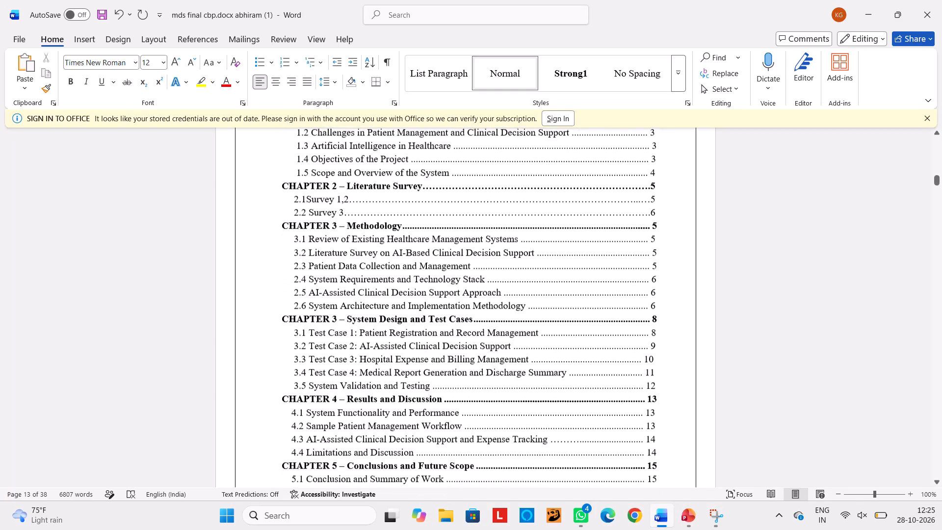
scroll(530, 193, down, 1)
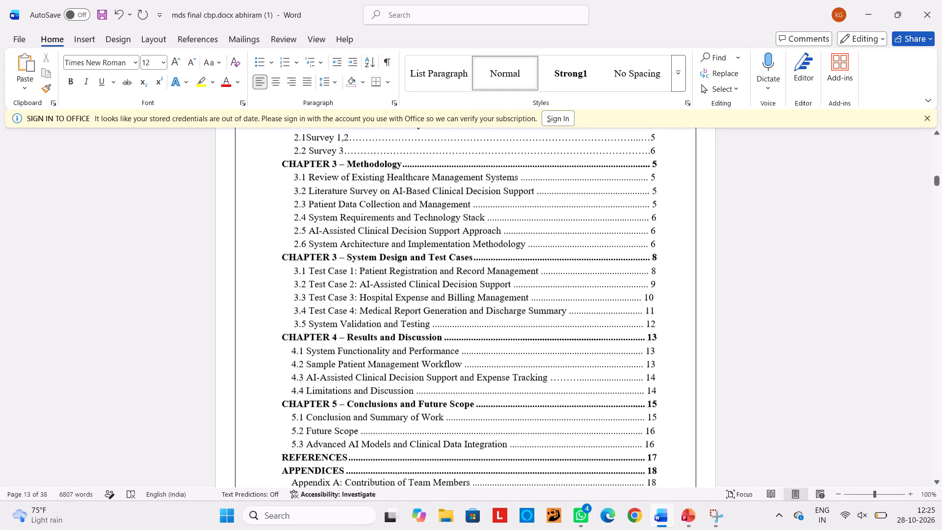
Check the actual page numbers of sections 1.1 to 1.5 and the start of Chapter 2 against the table of contents.
scroll(530, 193, down, 7)
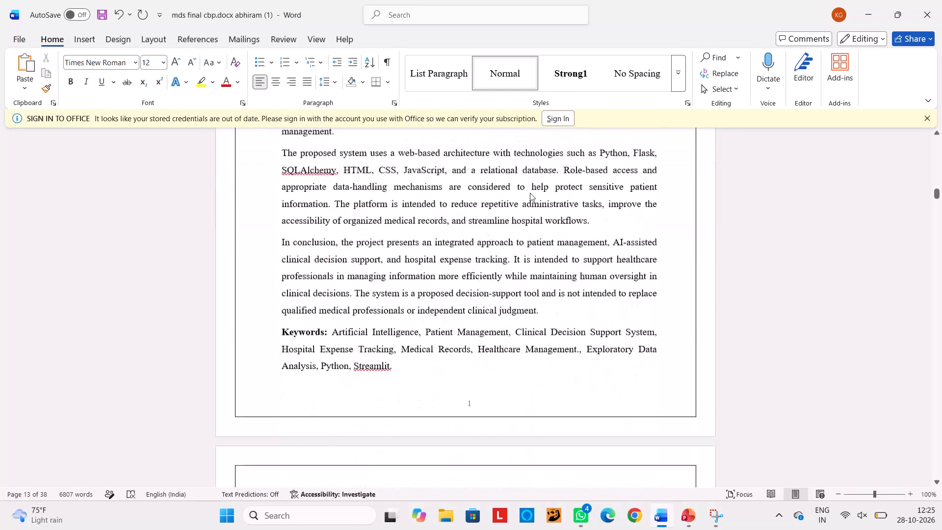
scroll(530, 193, down, 4)
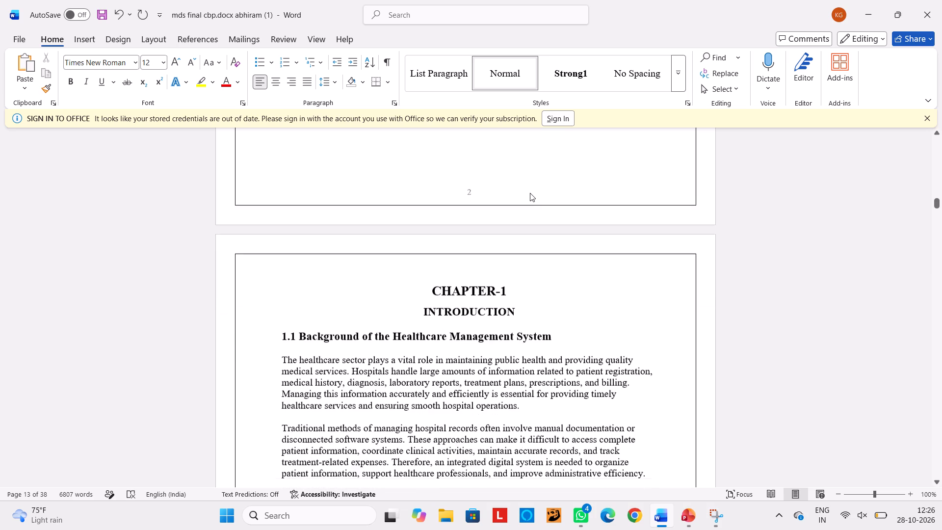
scroll(530, 193, down, 3)
scroll(530, 193, up, 5)
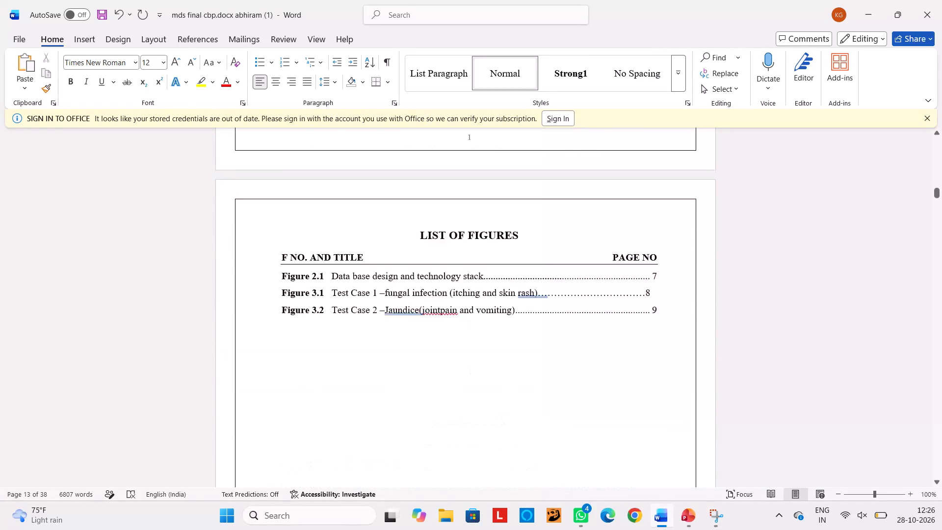
scroll(530, 193, down, 3)
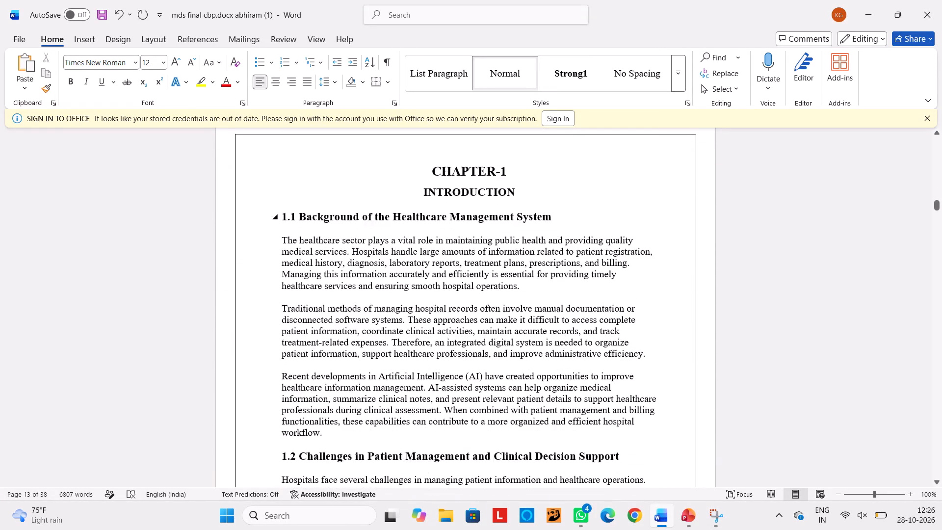
scroll(530, 193, down, 4)
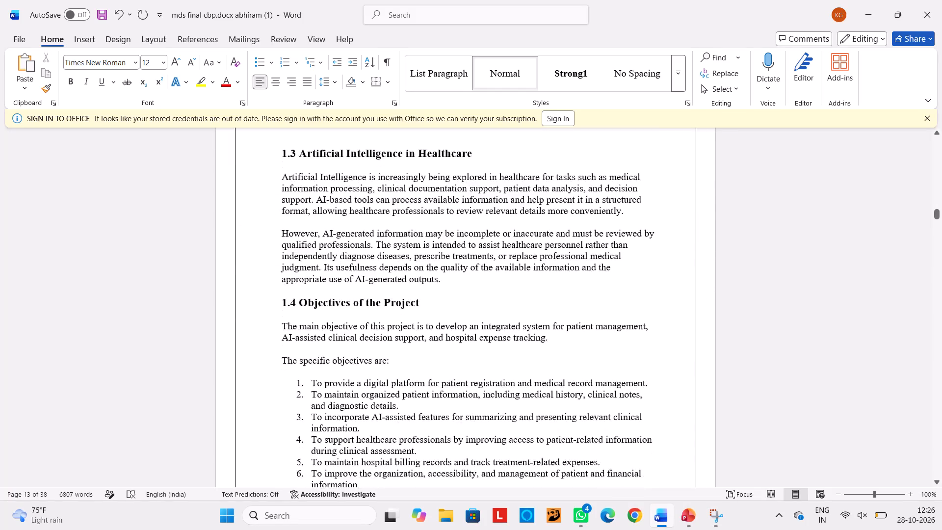
scroll(530, 193, down, 3)
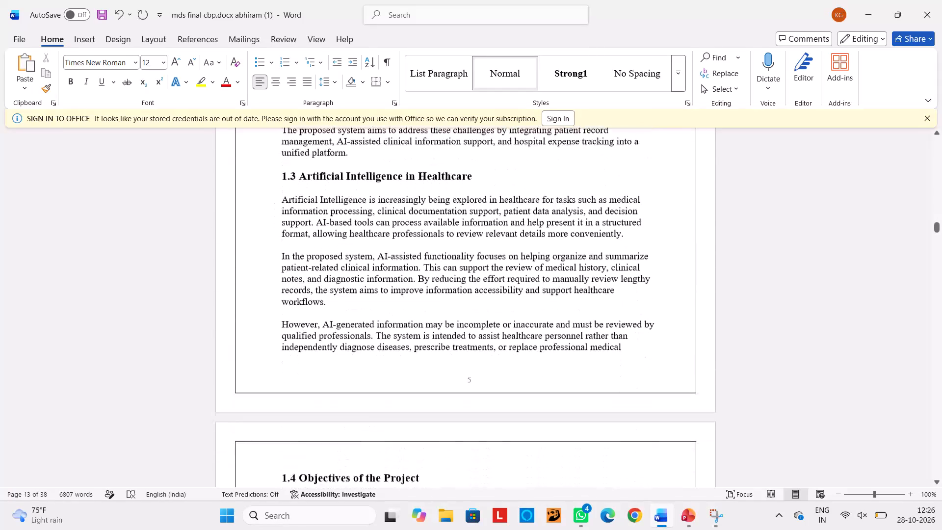
scroll(530, 193, down, 3)
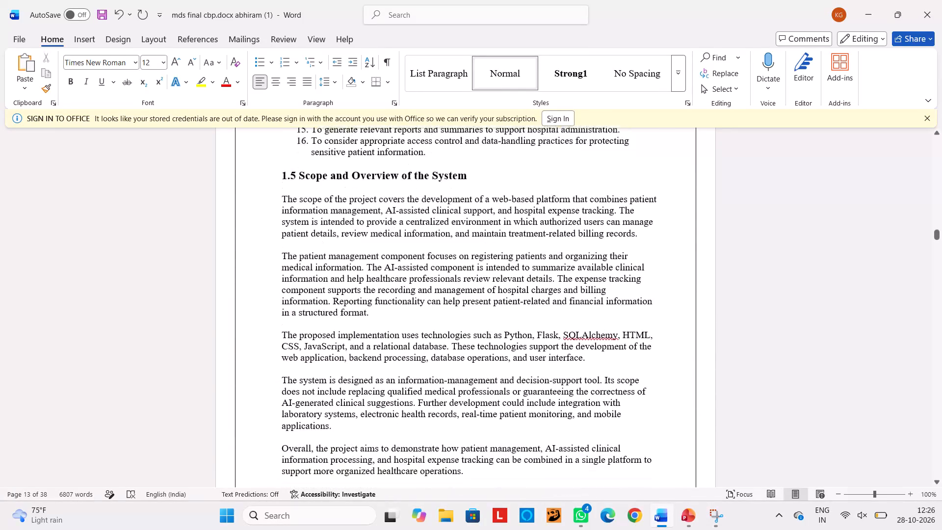
scroll(530, 193, down, 1)
scroll(533, 184, up, 2)
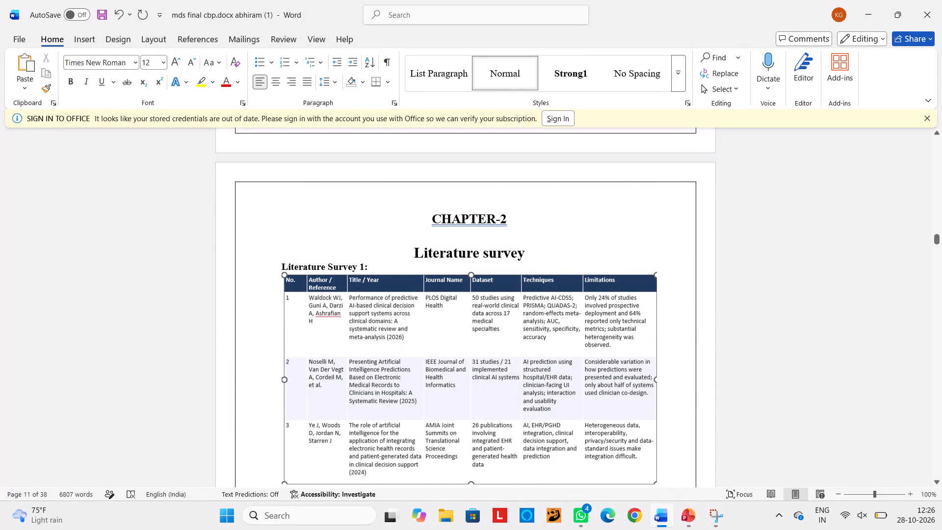
Set the page number of section 1.3 Artificial Intelligence in Healthcare to 4 in the table of contents.
scroll(540, 206, up, 10)
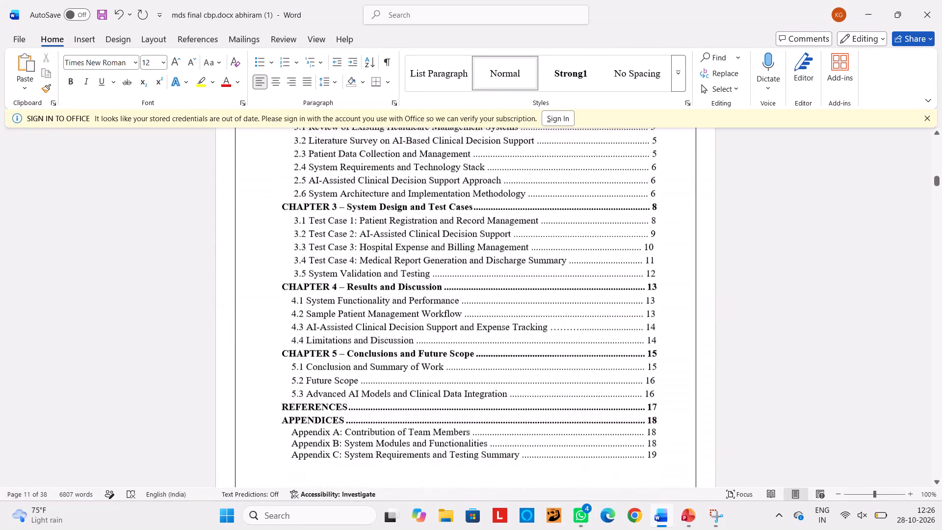
scroll(540, 206, up, 1)
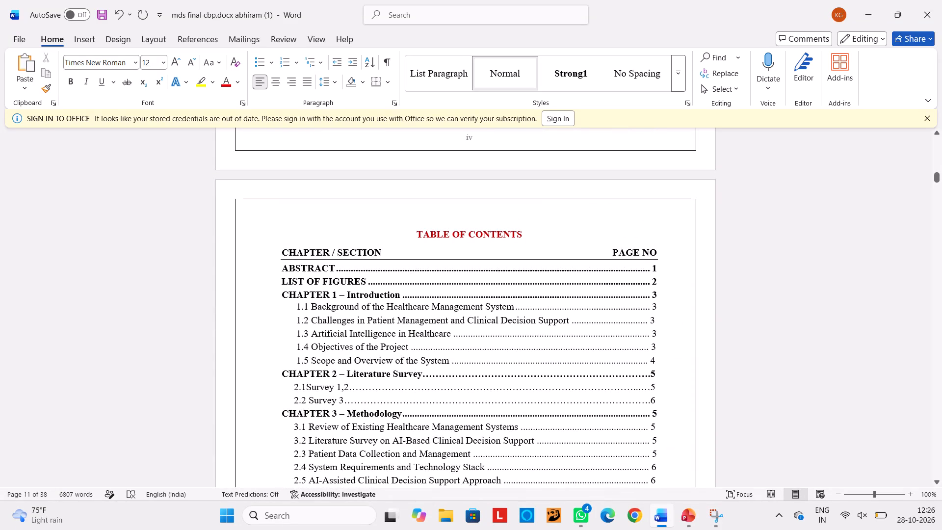
click(659, 326)
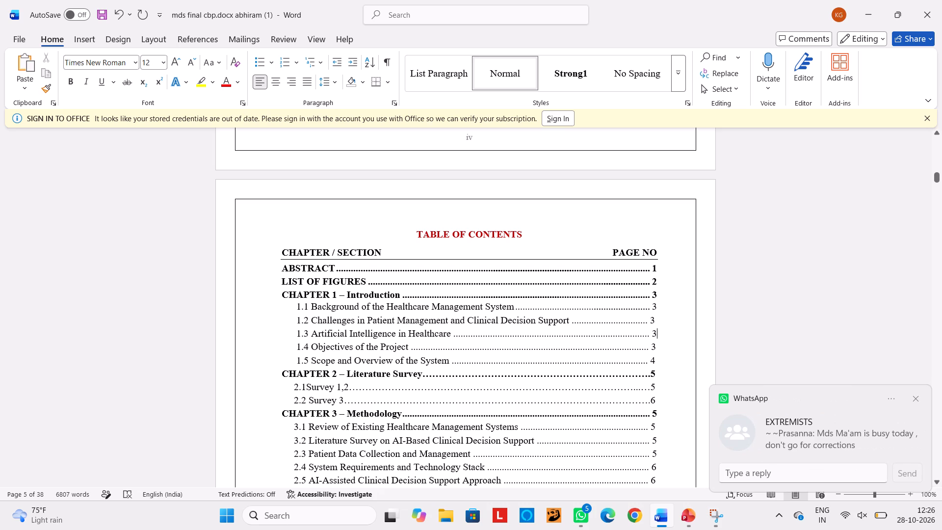
key(BackSpace)
key(3)
key(Down)
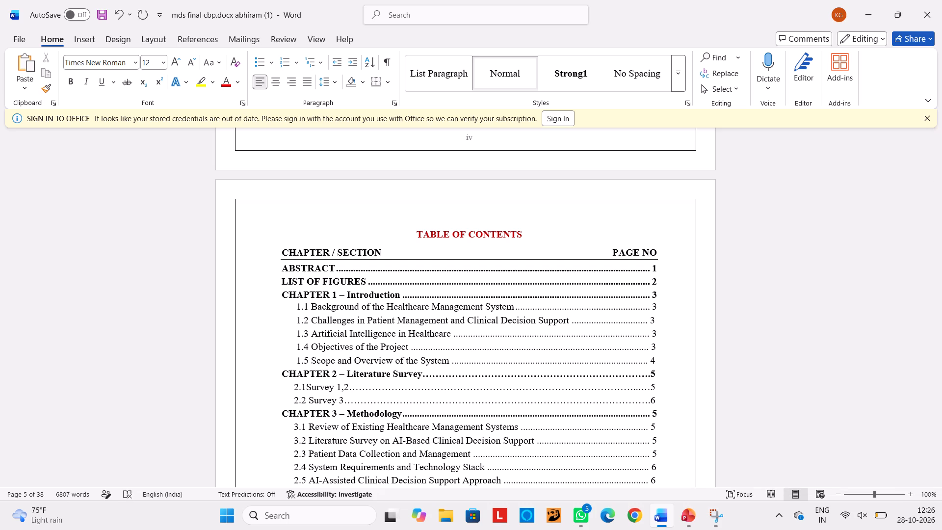
key(Up)
key(BackSpace)
key(4)
Set the table of contents page numbers to 5 for section 1.4 Objectives and 6 for section 1.5 Scope and Overview.
key(Down)
key(BackSpace)
key(4)
key(Down)
key(Up)
key(Up)
key(Down)
key(BackSpace)
key(5)
key(Down)
key(BackSpace)
key(6)
Set the table of contents page numbers to 7 for Chapter 2 Literature Survey, 7 for section 2.1 and 8 for section 2.2.
scroll(659, 327, down, 2)
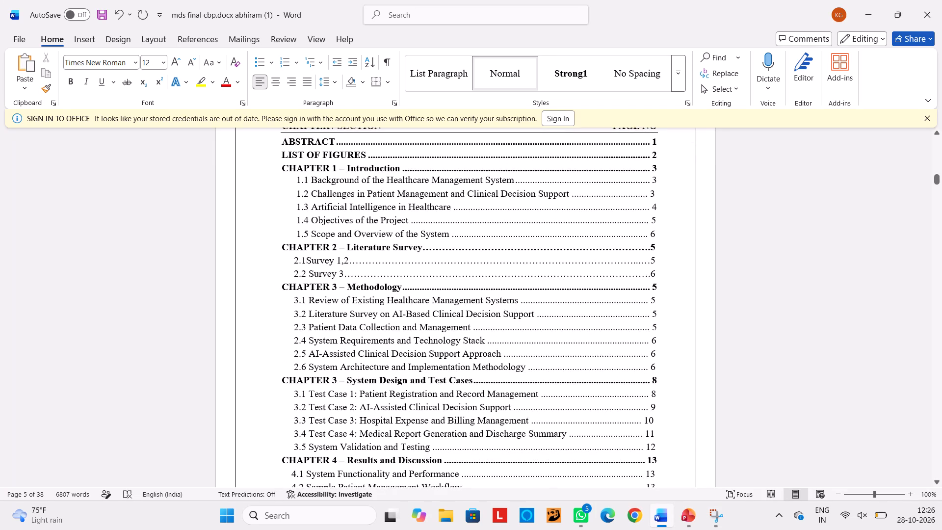
click(662, 253)
key(Up)
key(BackSpace)
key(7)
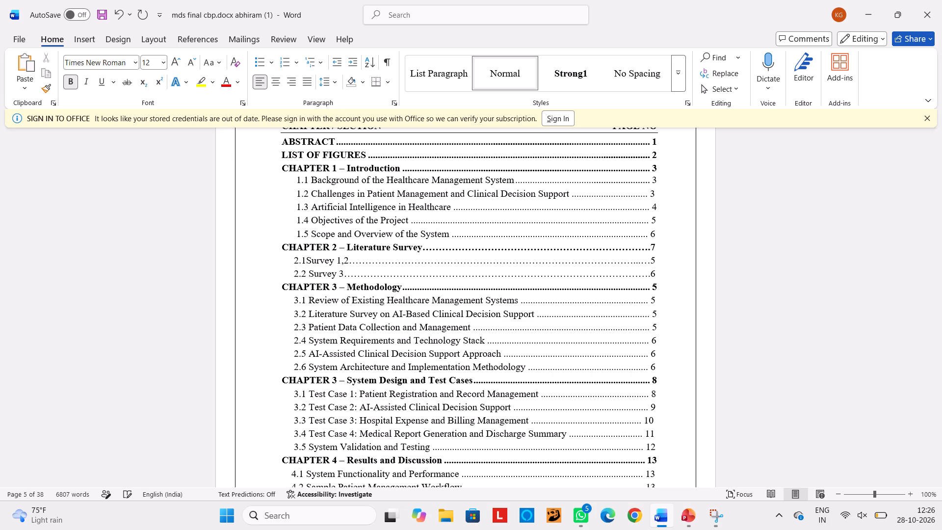
key(Down)
key(BackSpace)
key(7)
key(Down)
key(BackSpace)
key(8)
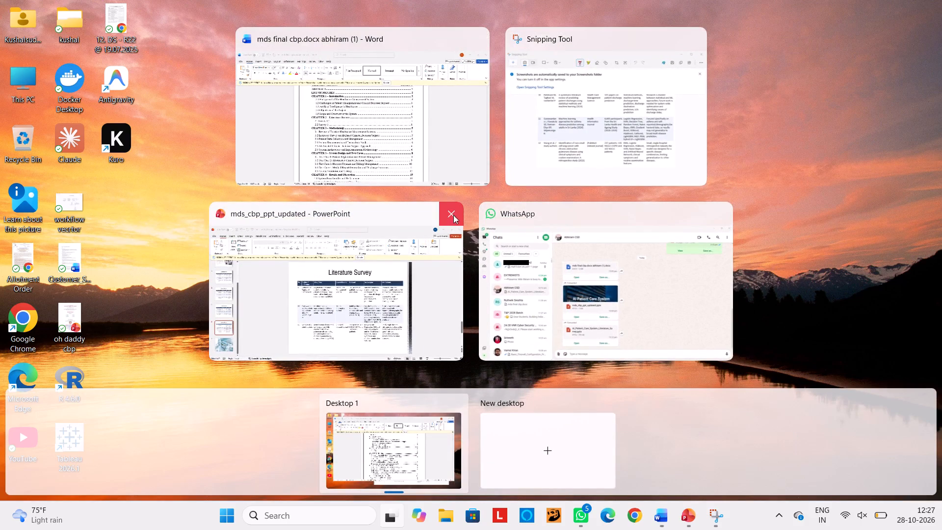
Close the PowerPoint, WhatsApp and Snipping Tool windows and return to the Word report.
click(453, 215)
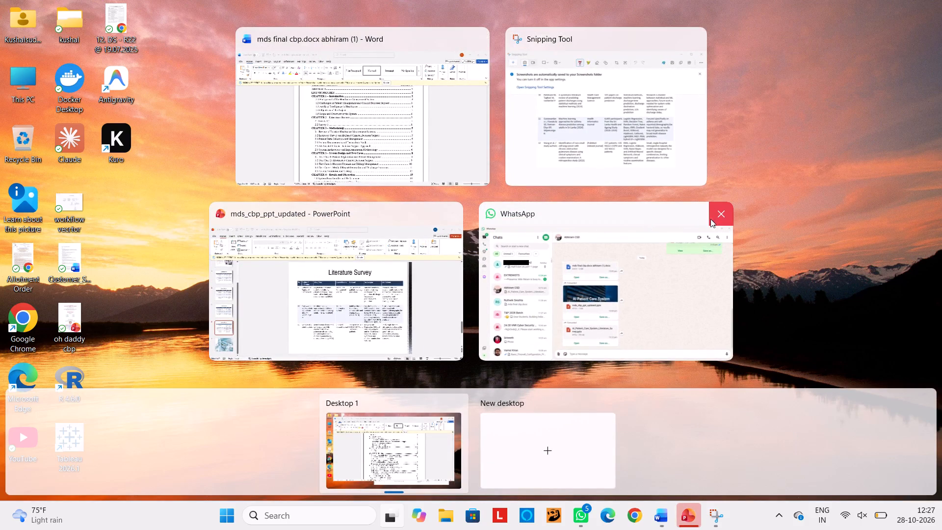
click(720, 217)
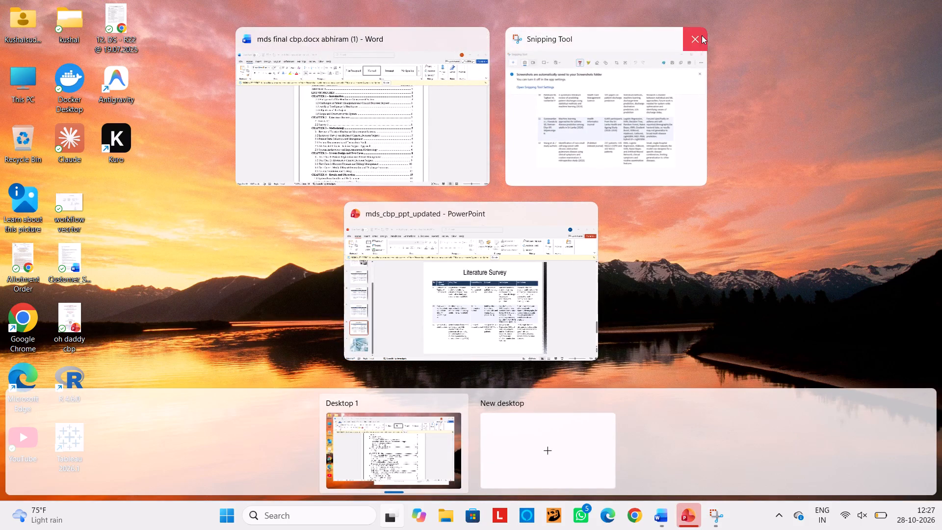
click(702, 35)
click(435, 94)
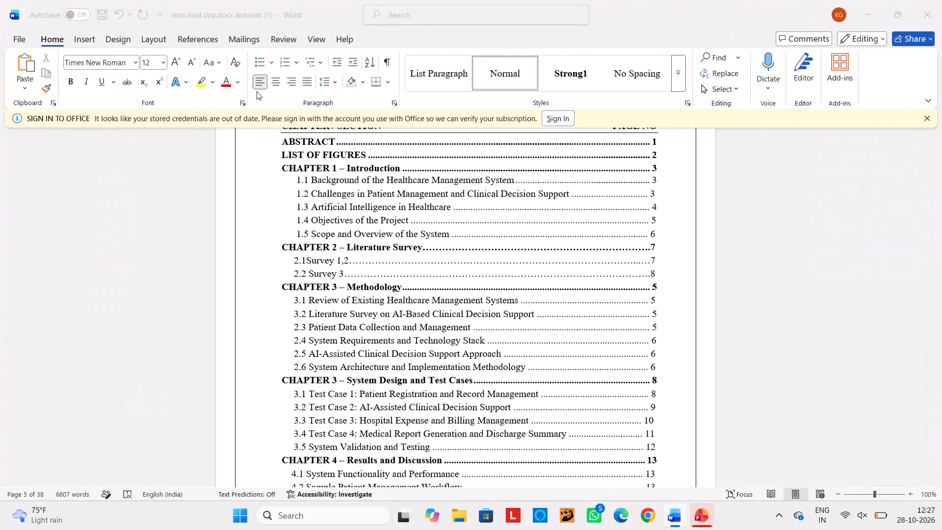
Turn on AutoSave for the report by uploading it to OneDrive - Personal.
click(71, 16)
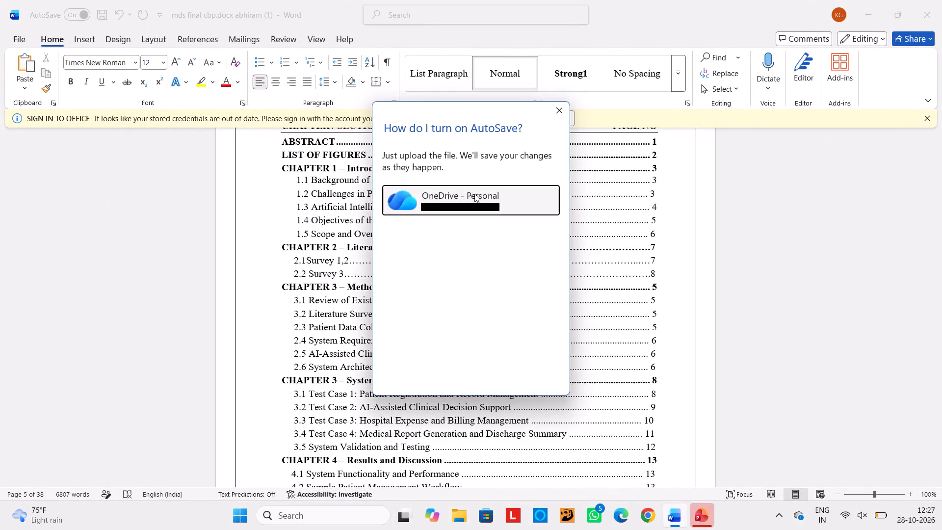
click(474, 194)
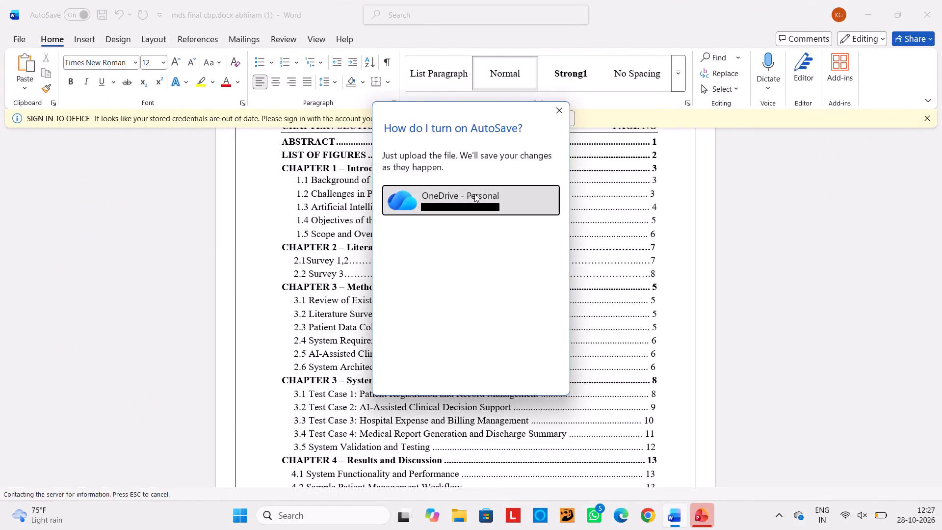
click(474, 194)
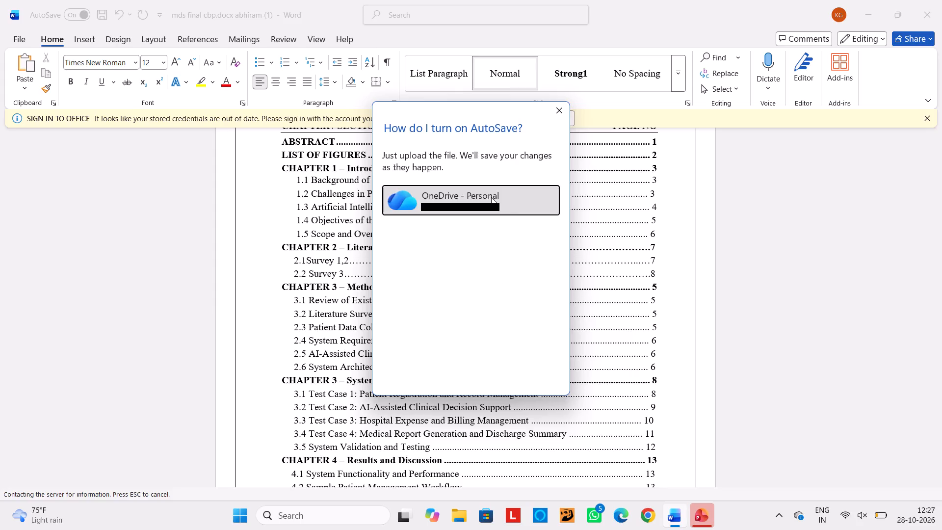
click(491, 197)
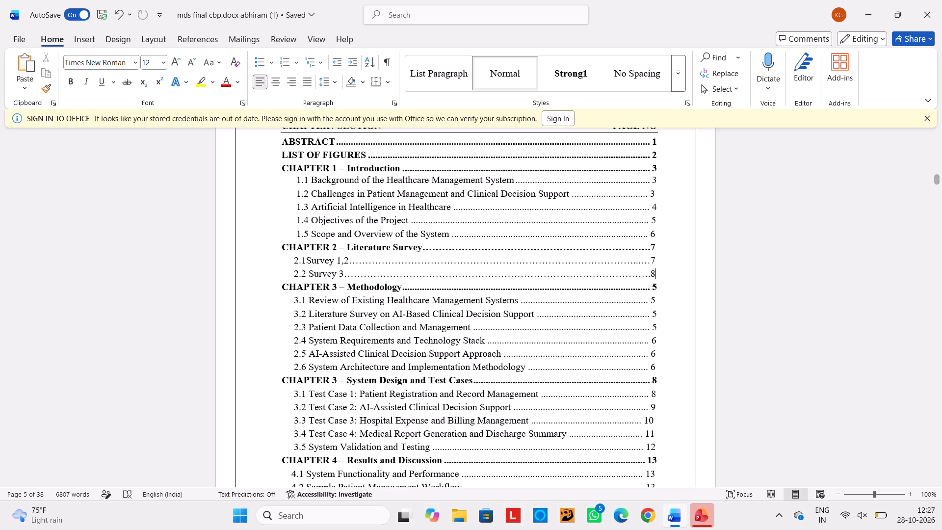
Check the page numbers of the literature survey pages and the start of the Methodology chapter against the table of contents.
scroll(537, 396, down, 2)
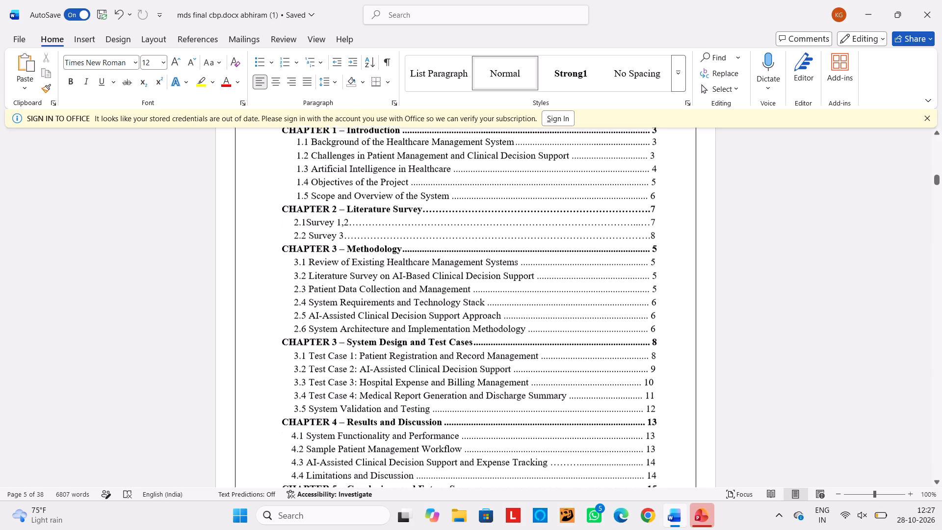
scroll(537, 396, down, 4)
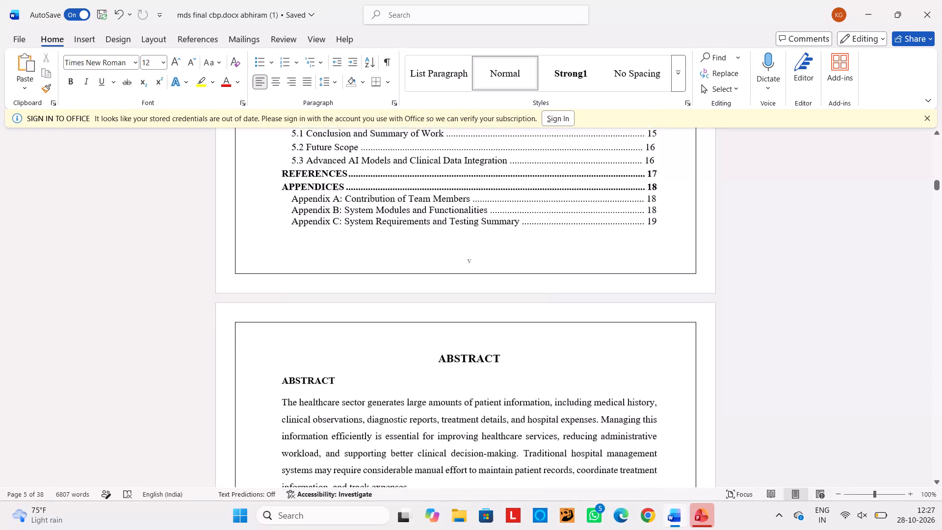
scroll(537, 396, down, 2)
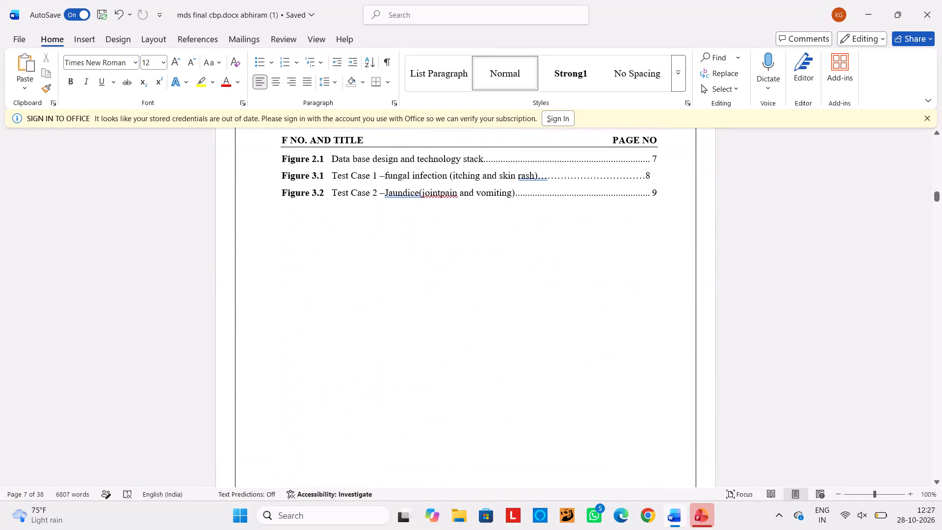
scroll(537, 396, down, 2)
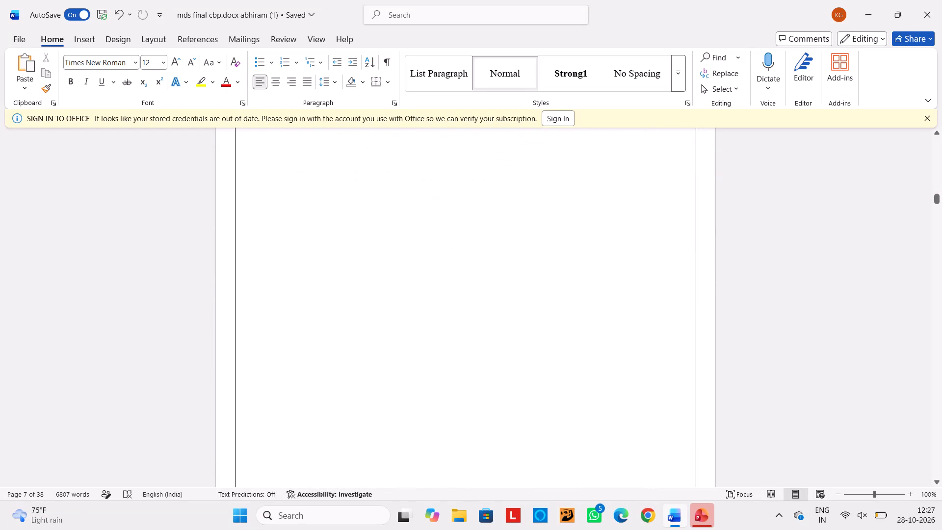
scroll(537, 396, down, 9)
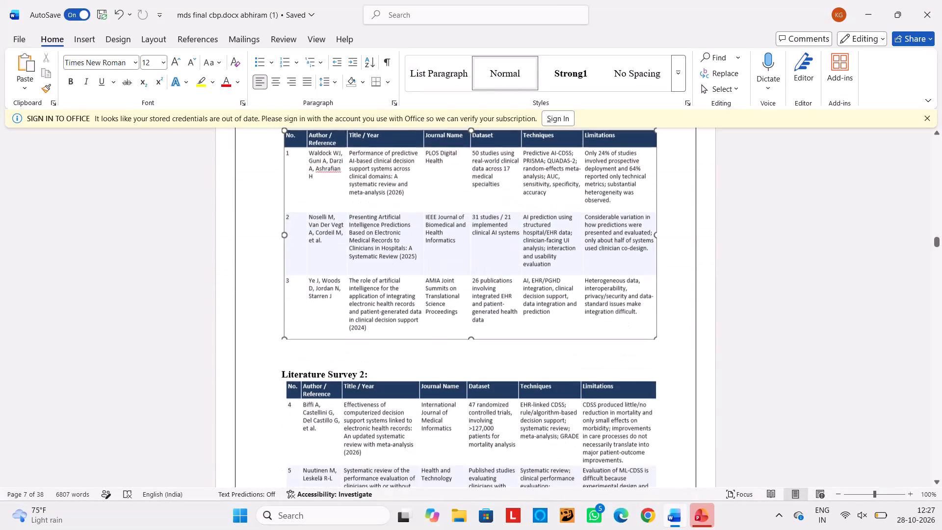
scroll(537, 396, down, 2)
scroll(537, 396, up, 1)
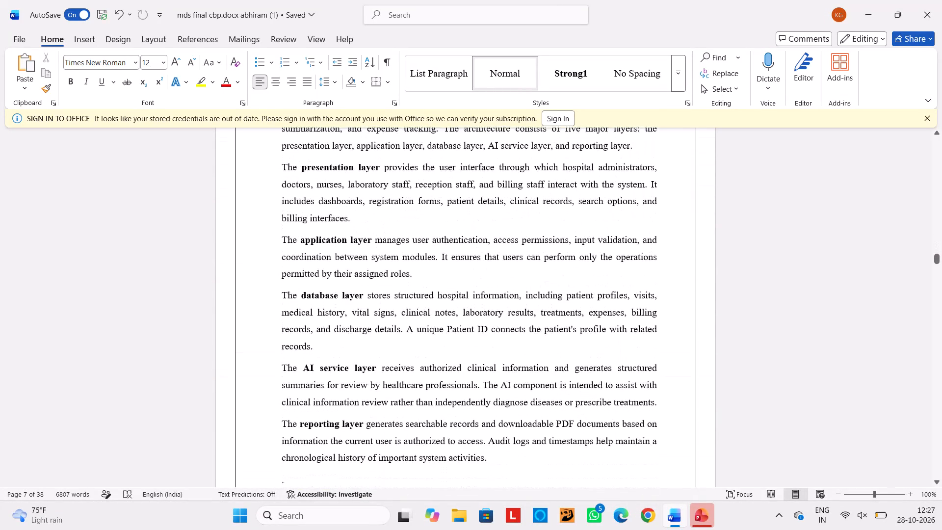
scroll(537, 396, up, 5)
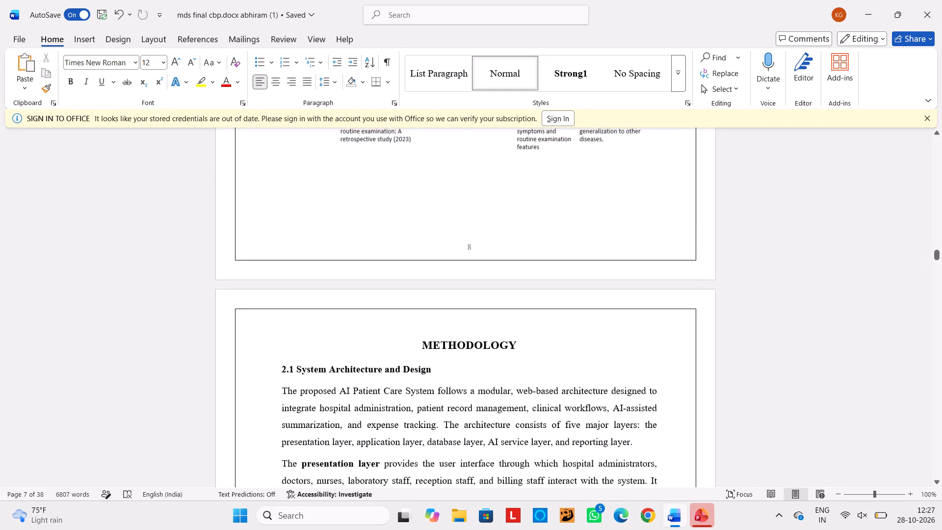
Review the table of contents entries from the Methodology chapter onward, along with the front matter and list of figures.
scroll(537, 396, up, 7)
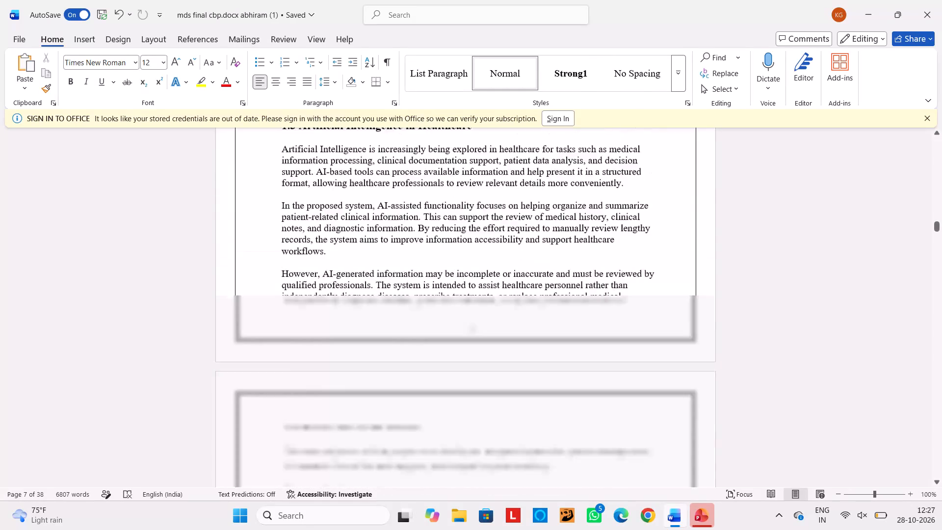
scroll(537, 396, up, 4)
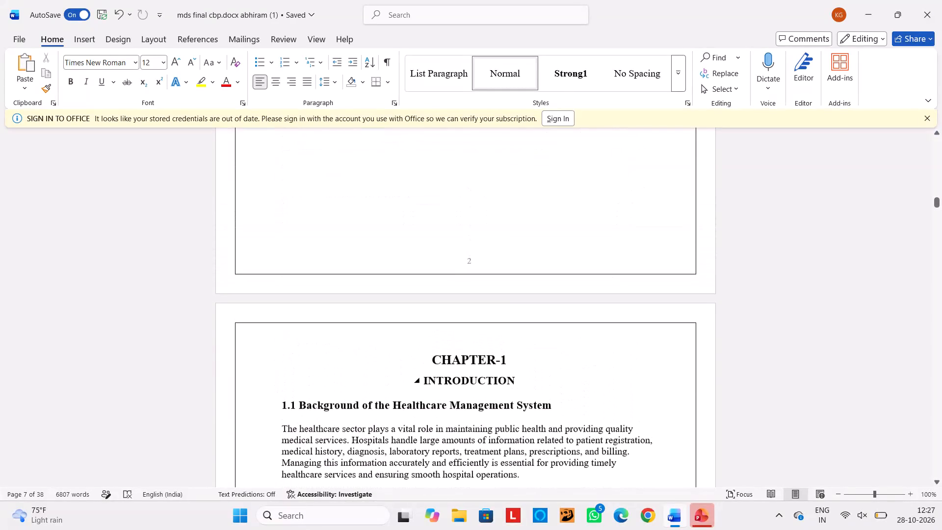
scroll(537, 396, up, 5)
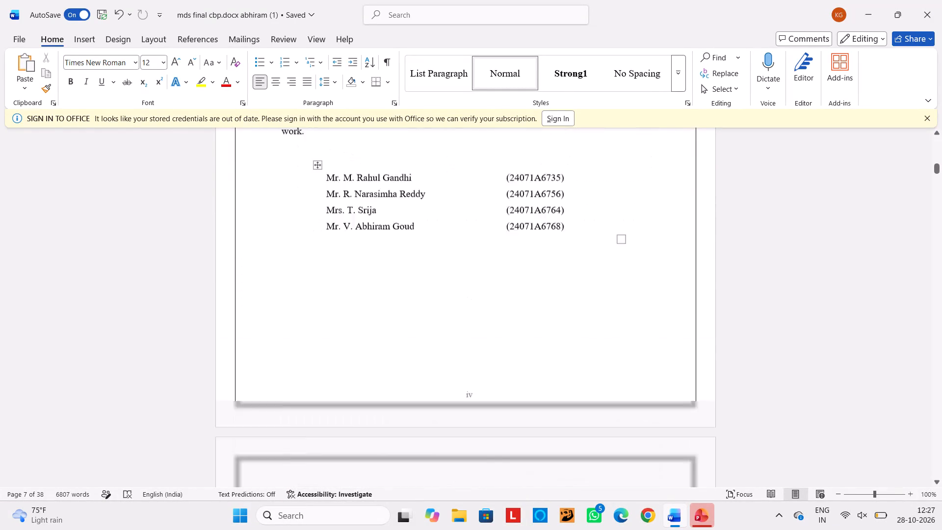
scroll(537, 396, down, 1)
scroll(537, 396, up, 3)
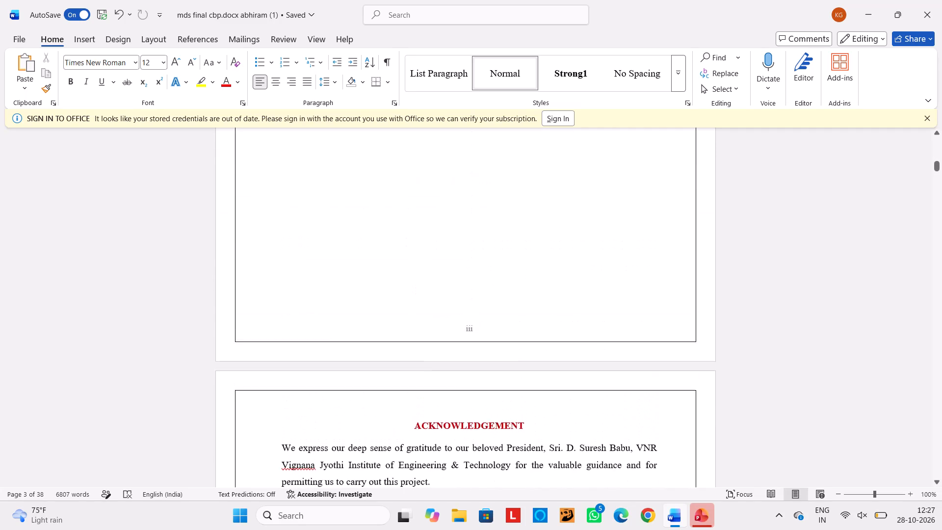
scroll(537, 396, up, 2)
scroll(537, 396, down, 7)
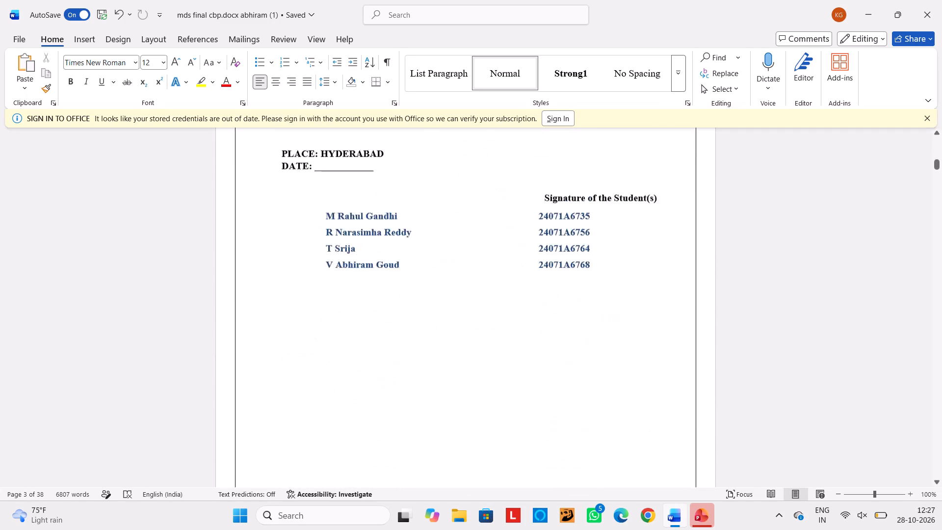
scroll(537, 396, down, 11)
scroll(537, 396, up, 2)
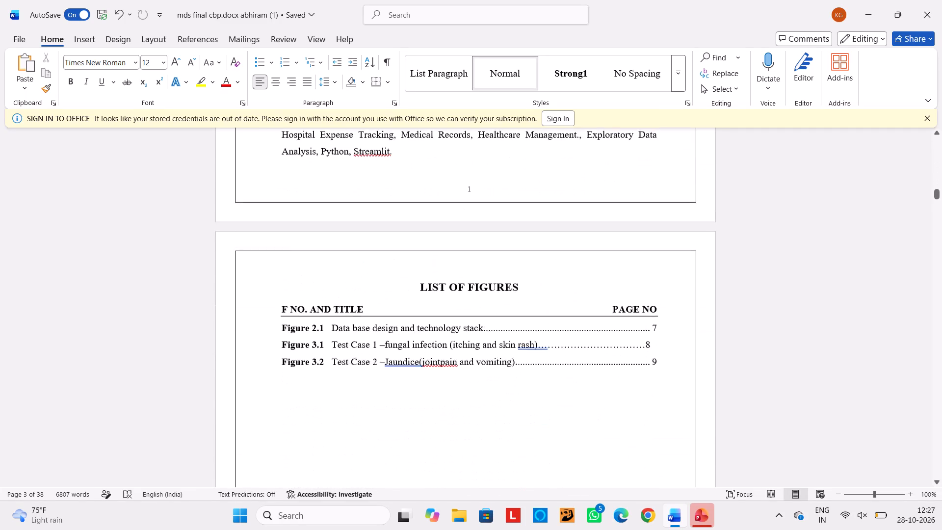
scroll(537, 396, up, 4)
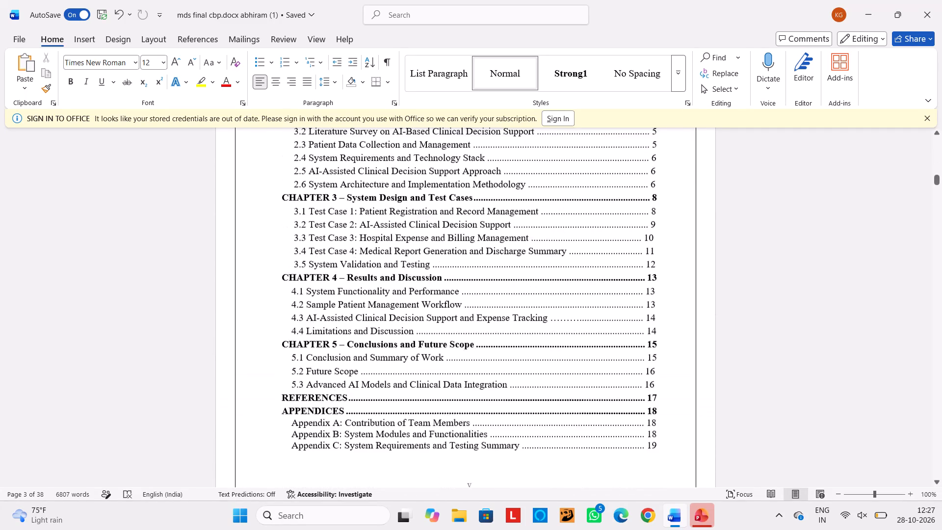
scroll(537, 396, right, 1)
Check which body pages the Methodology sections 2.1 through 2.6 start on, for comparison with the table of contents.
scroll(537, 396, down, 2)
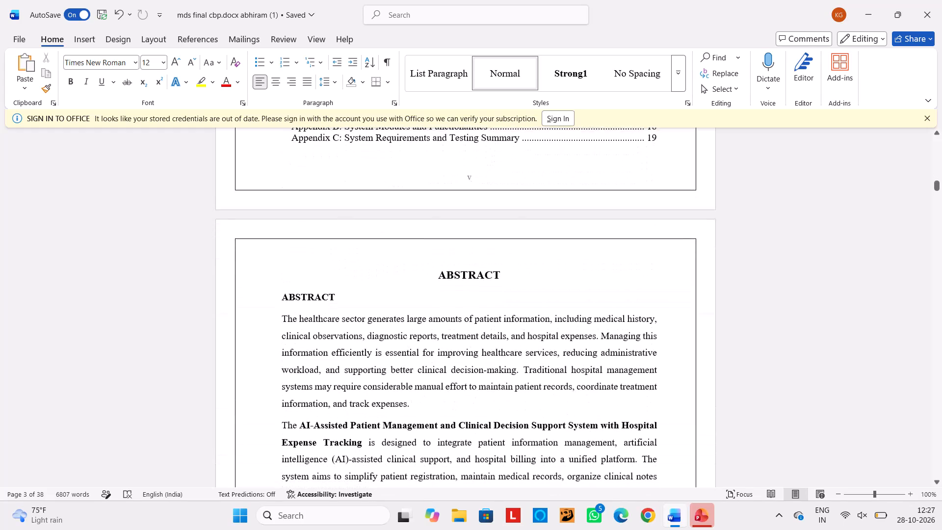
scroll(537, 396, down, 6)
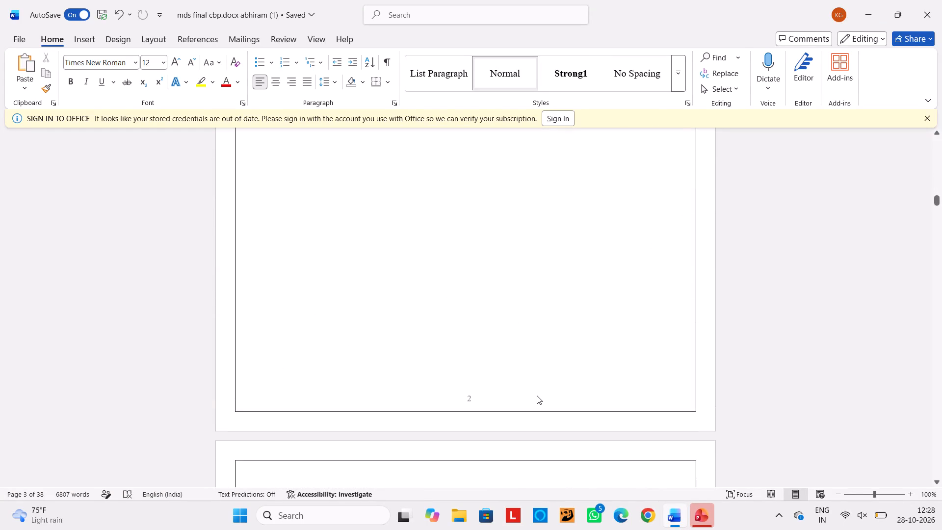
scroll(537, 396, down, 13)
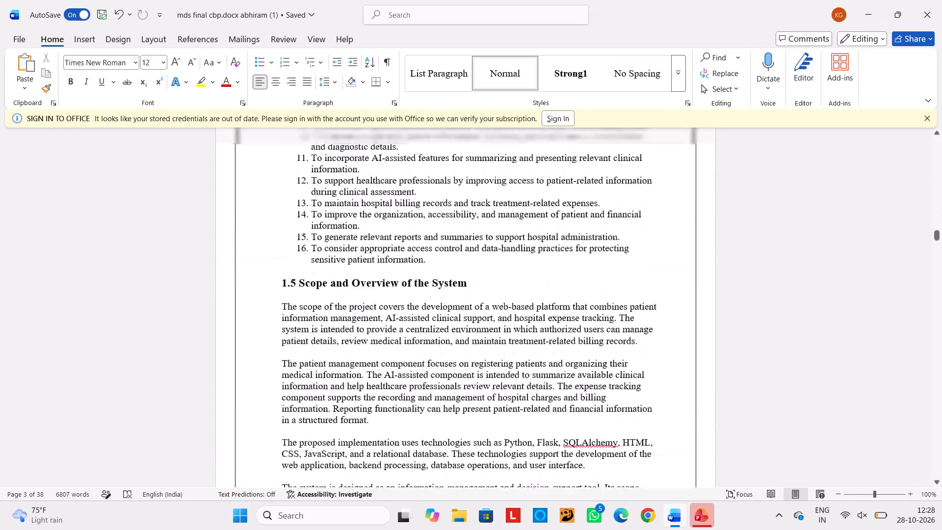
scroll(537, 396, down, 3)
scroll(537, 396, up, 3)
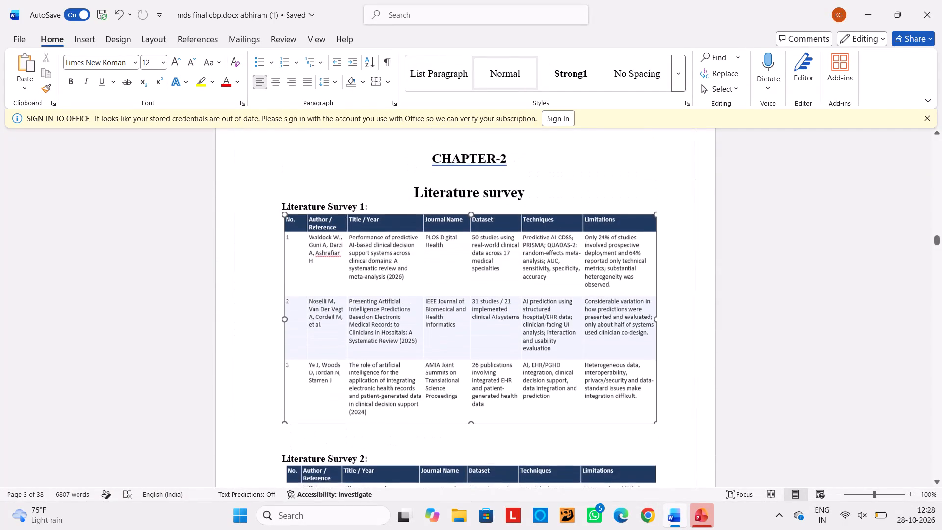
scroll(537, 396, down, 5)
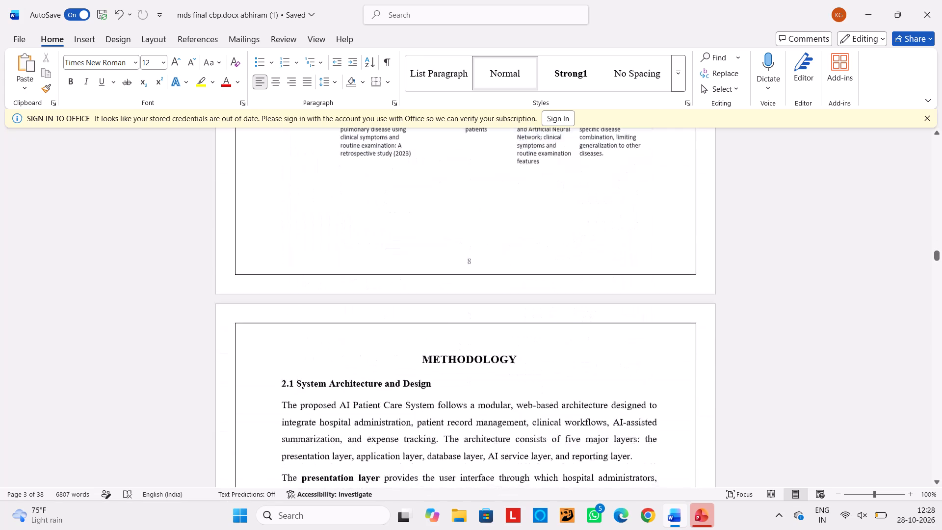
scroll(537, 396, down, 5)
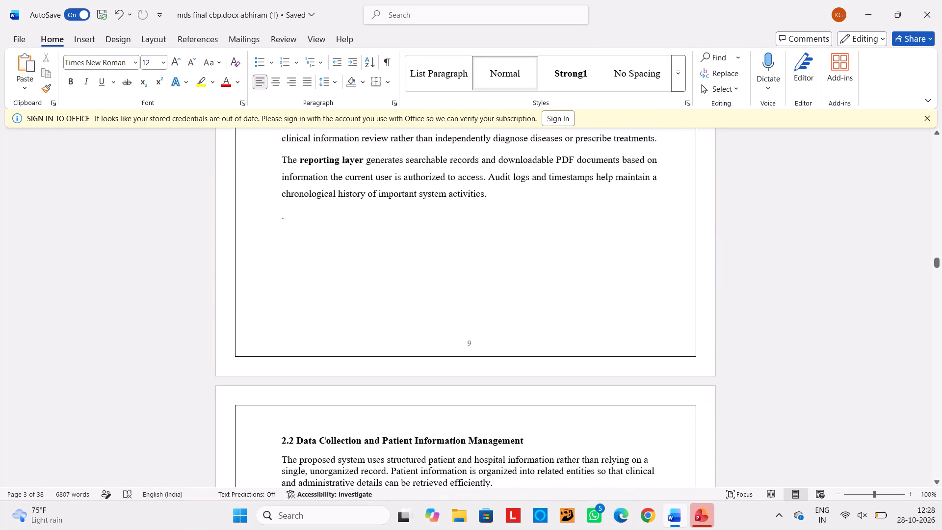
scroll(537, 396, down, 4)
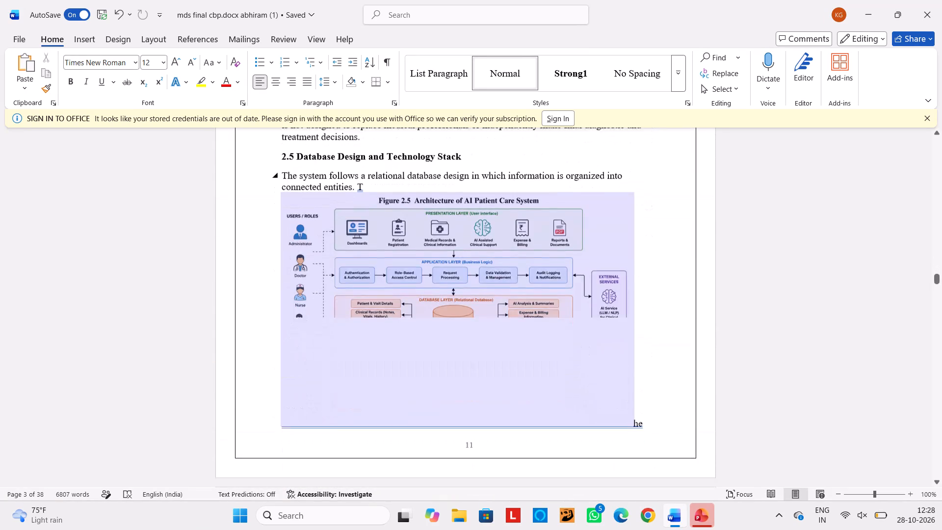
scroll(537, 396, up, 5)
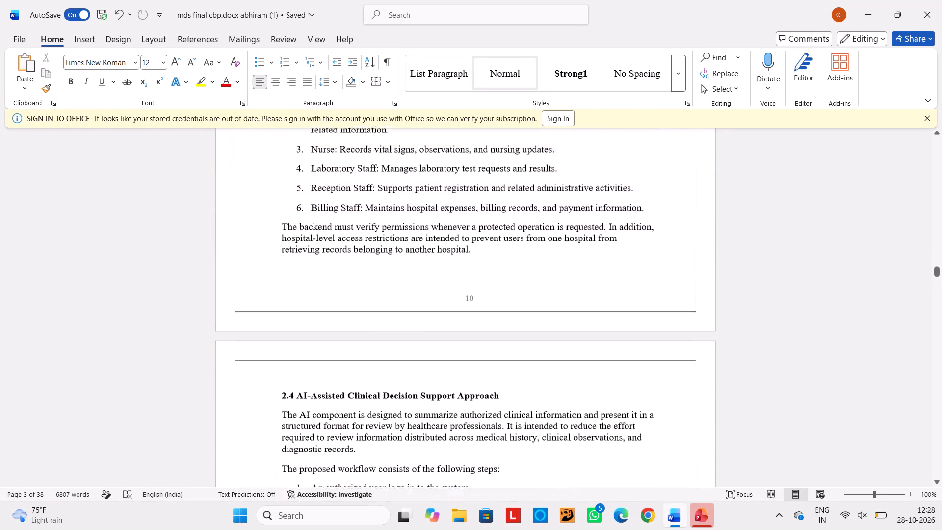
scroll(537, 396, down, 2)
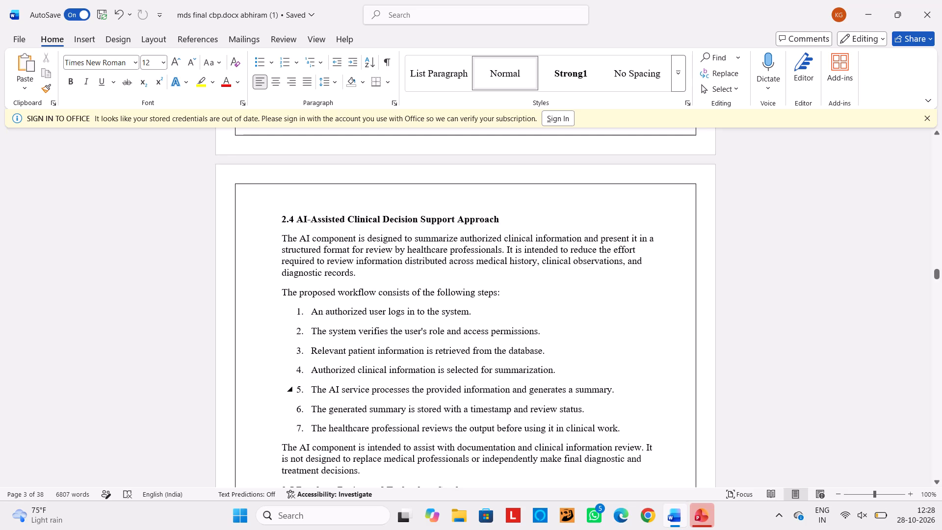
scroll(537, 396, down, 3)
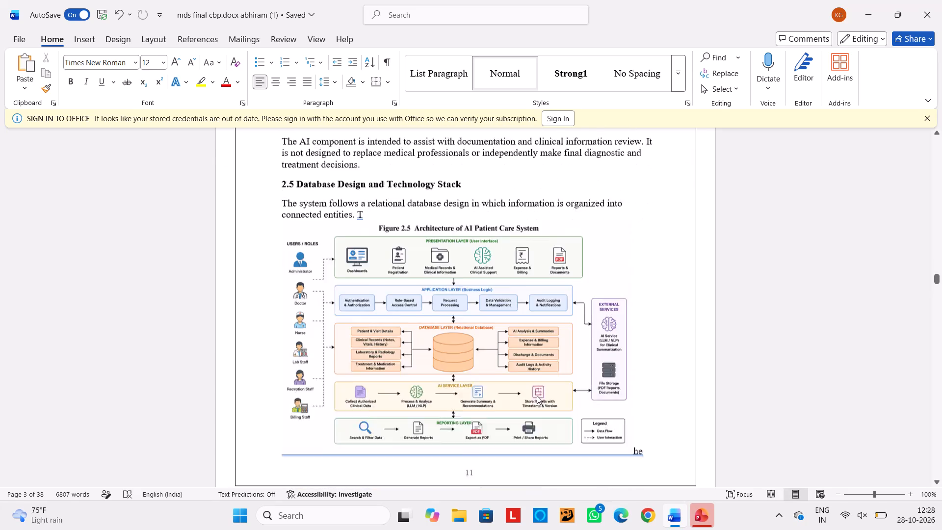
scroll(537, 396, down, 3)
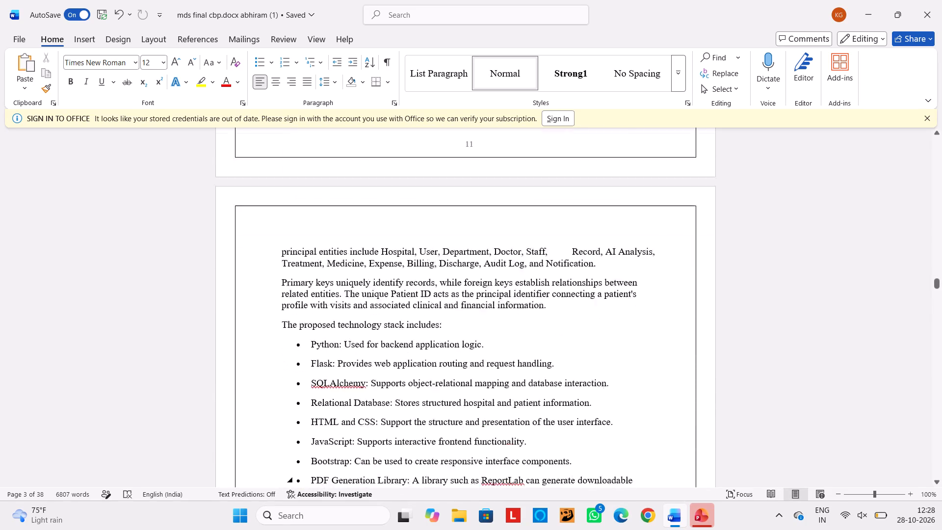
scroll(537, 396, down, 2)
scroll(537, 396, up, 6)
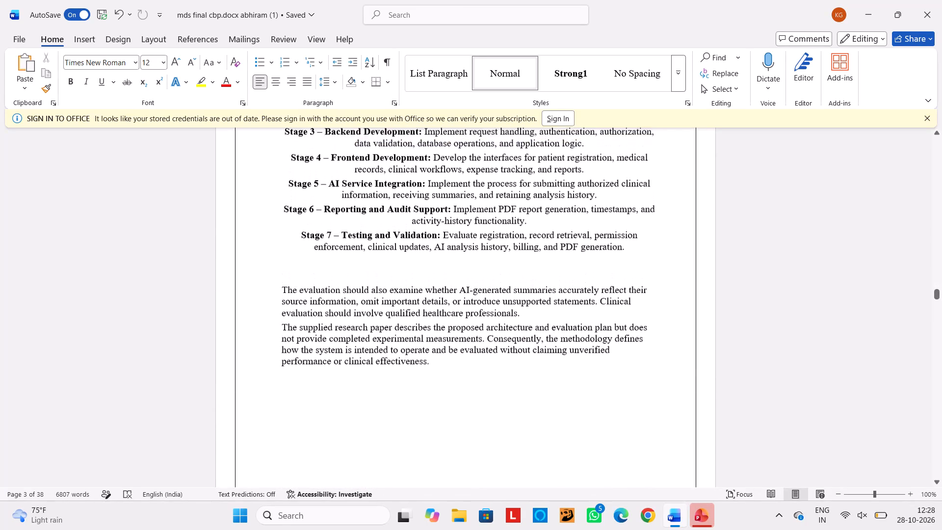
scroll(537, 396, up, 2)
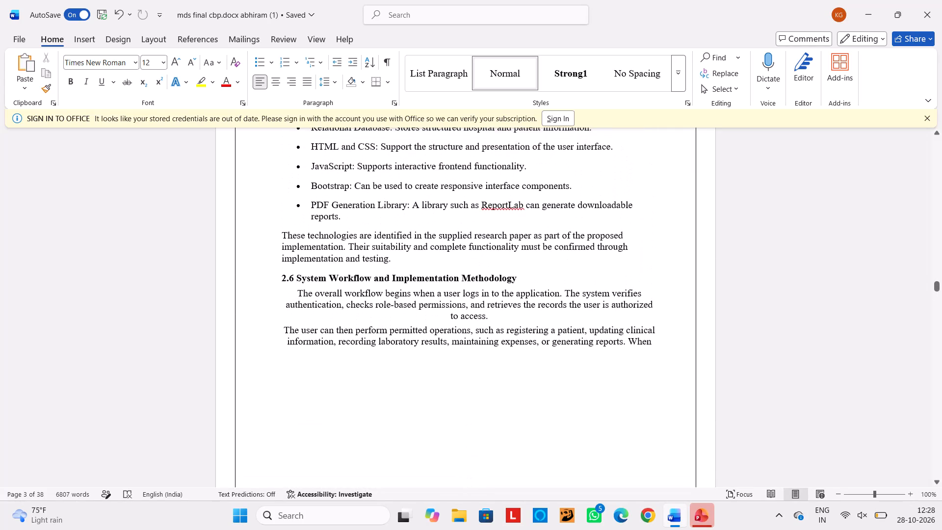
scroll(537, 396, up, 4)
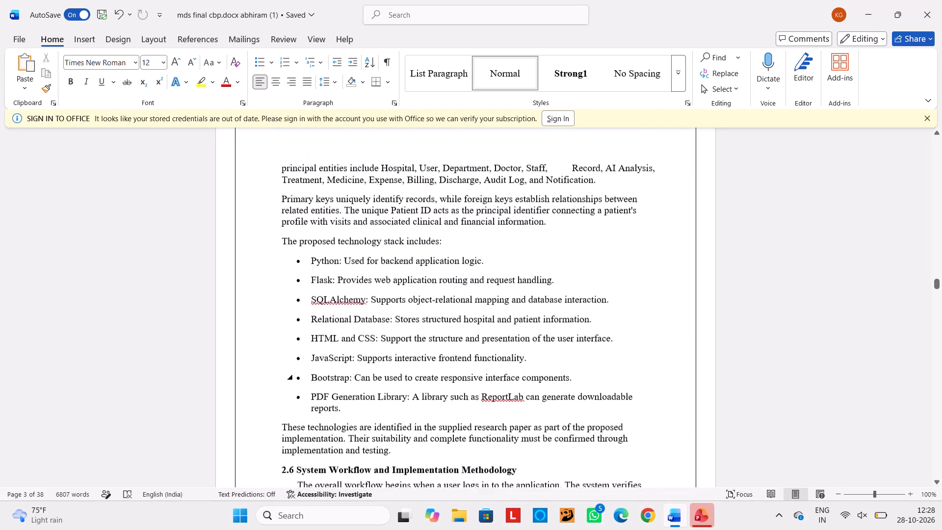
scroll(537, 396, up, 2)
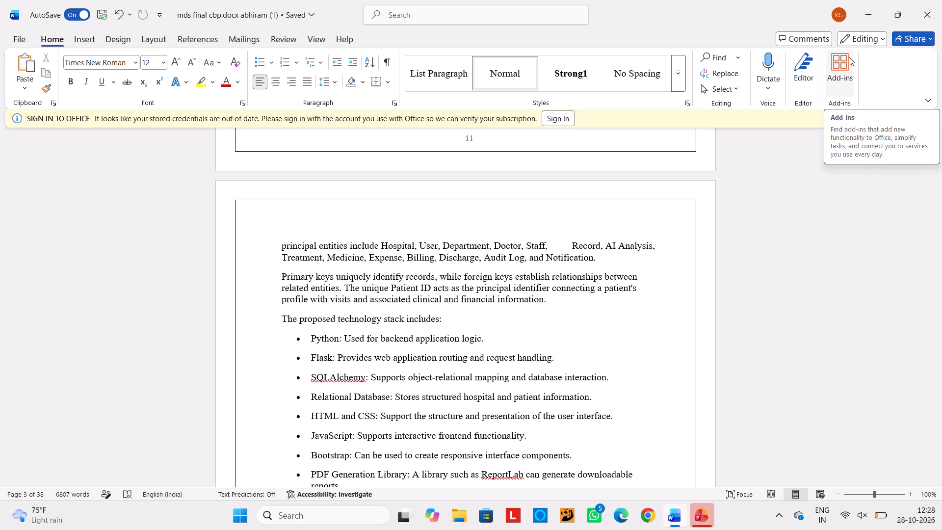
Examine the report in a multi-page overview, from the test case and results chapters back through Methodology to the front matter.
scroll(562, 182, up, 1)
ctrl+scroll(562, 182, down, 1)
ctrl+scroll(562, 182, up, 1)
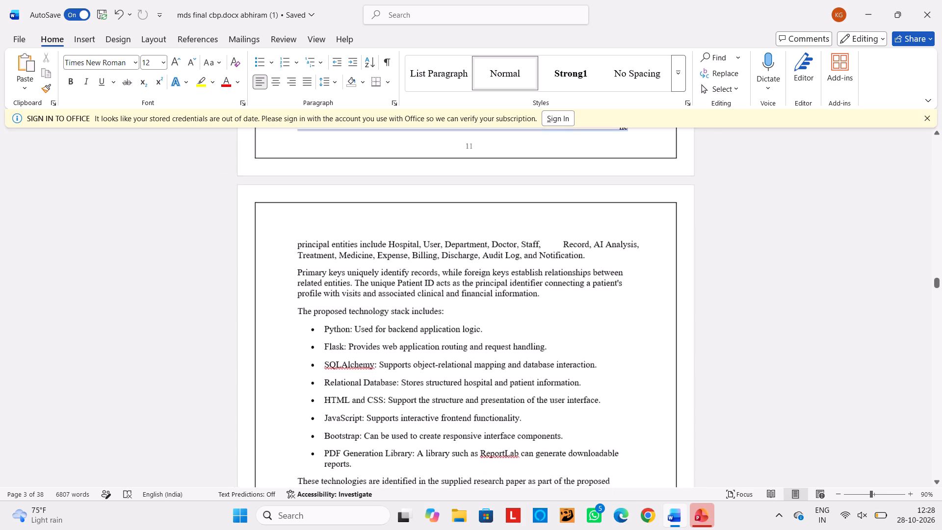
ctrl+scroll(562, 182, up, 1)
ctrl+scroll(562, 182, down, 4)
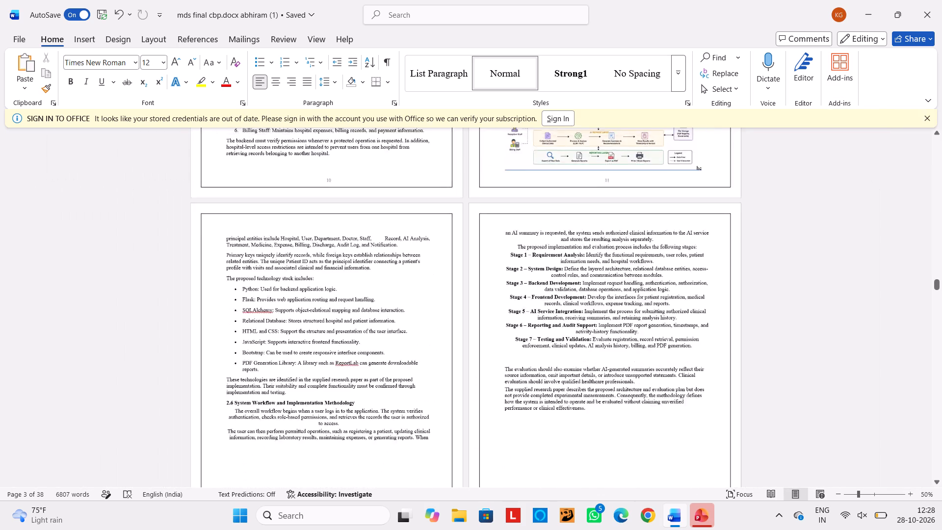
ctrl+scroll(562, 182, down, 3)
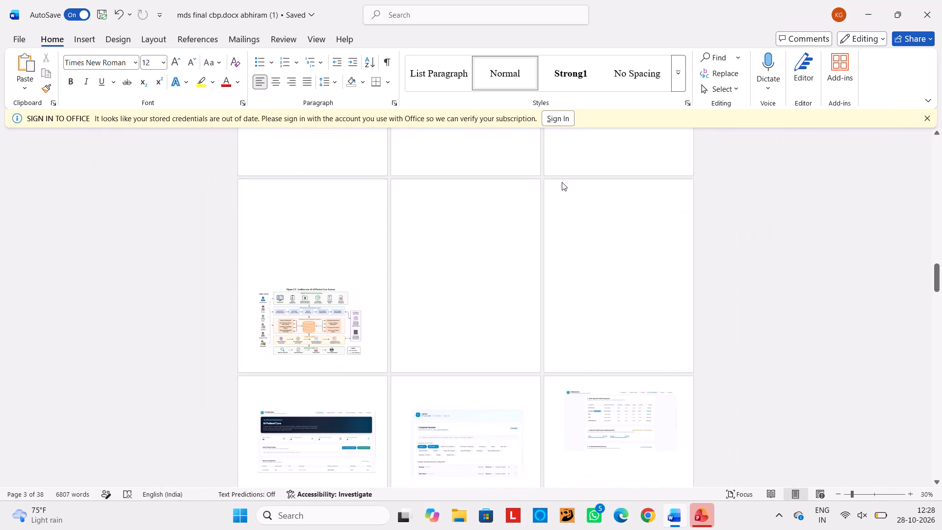
click(562, 182)
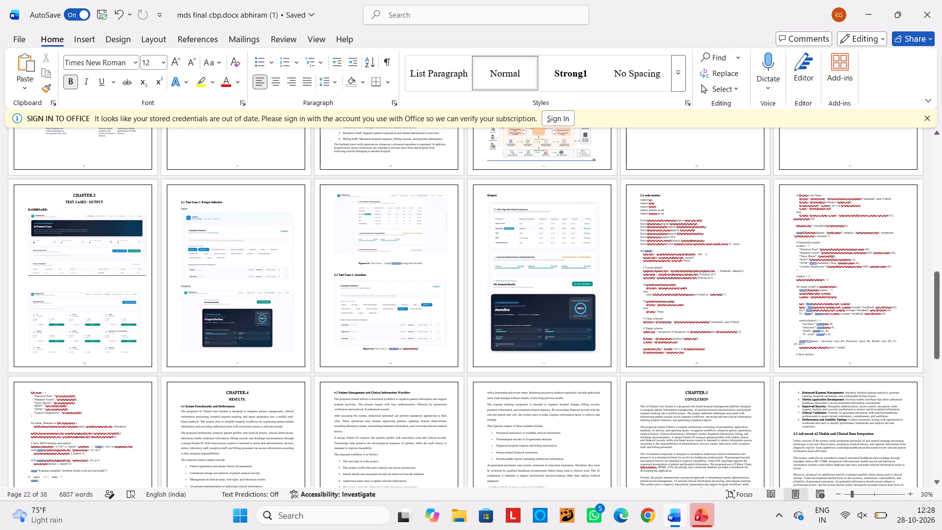
click(562, 182)
scroll(562, 182, up, 1)
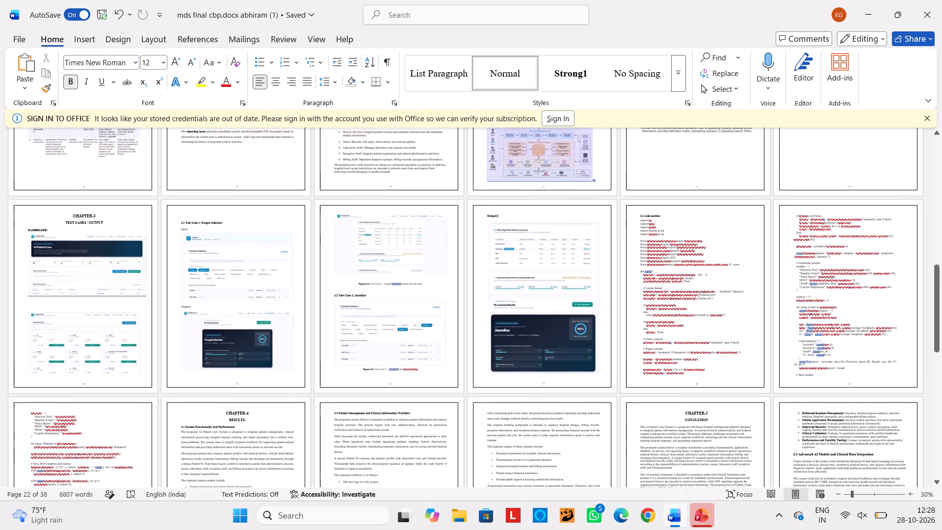
scroll(562, 182, up, 5)
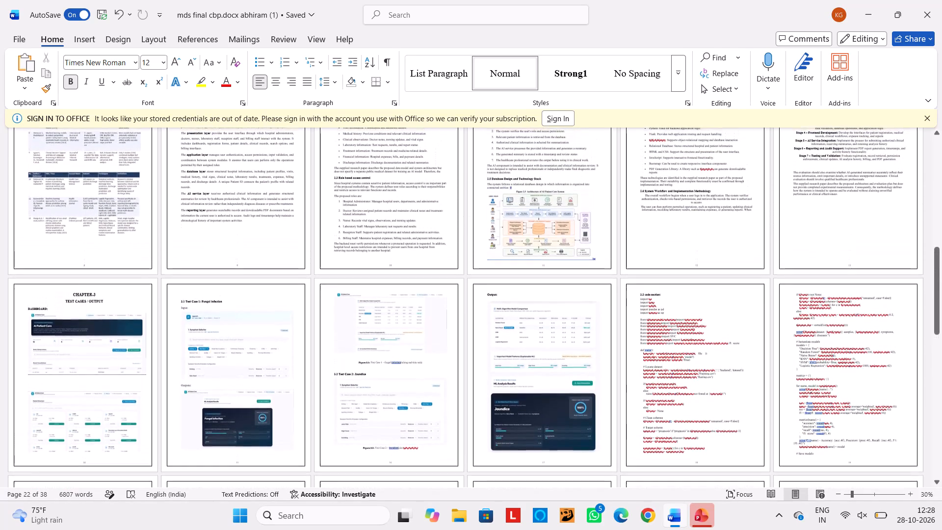
scroll(562, 182, up, 3)
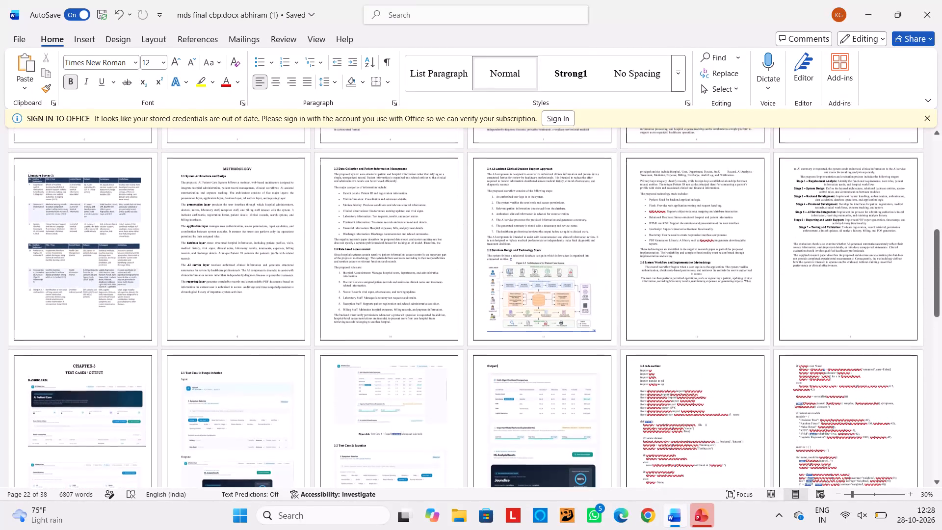
scroll(562, 182, up, 2)
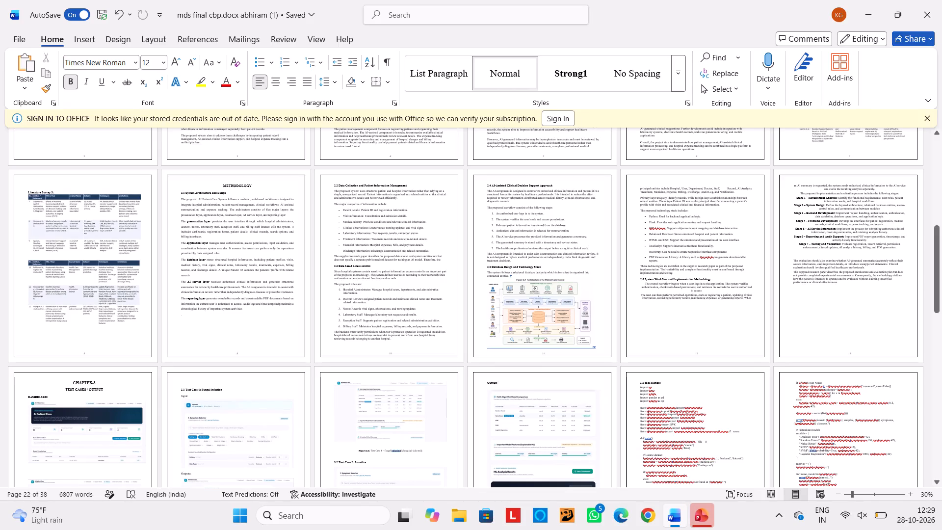
scroll(689, 233, up, 6)
scroll(689, 233, up, 16)
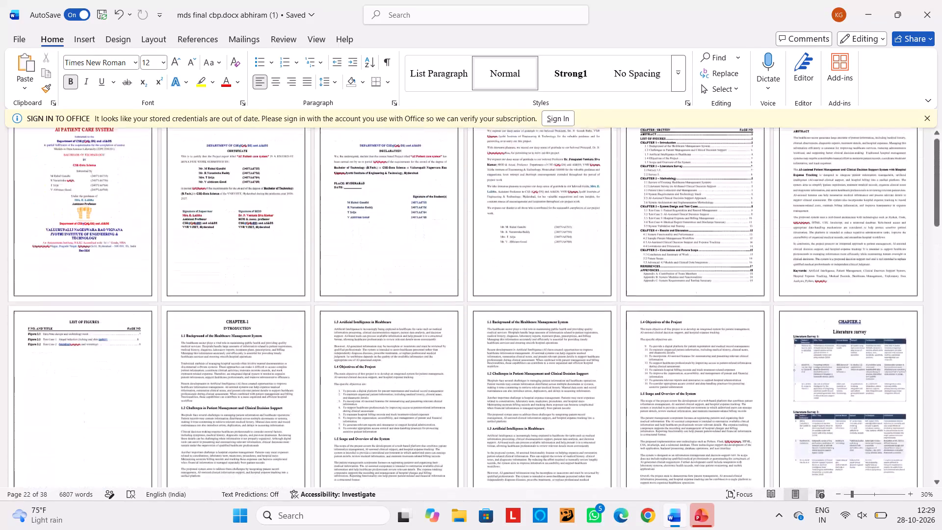
scroll(689, 233, up, 16)
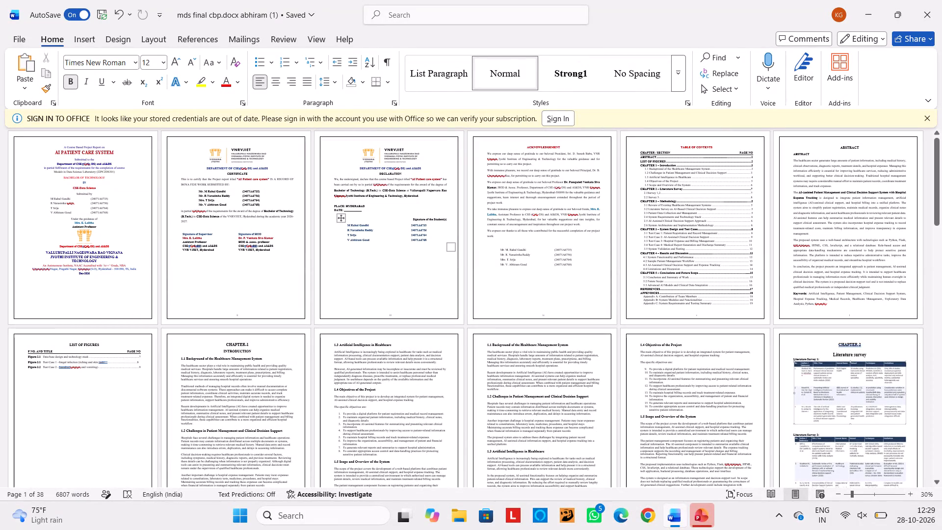
Set the table of contents page numbers of Chapter 3 – Methodology and section 3.1 Review of Existing Healthcare Management Systems to 9.
click(663, 238)
click(663, 238)
double_click(693, 221)
ctrl+scroll(693, 221, up, 2)
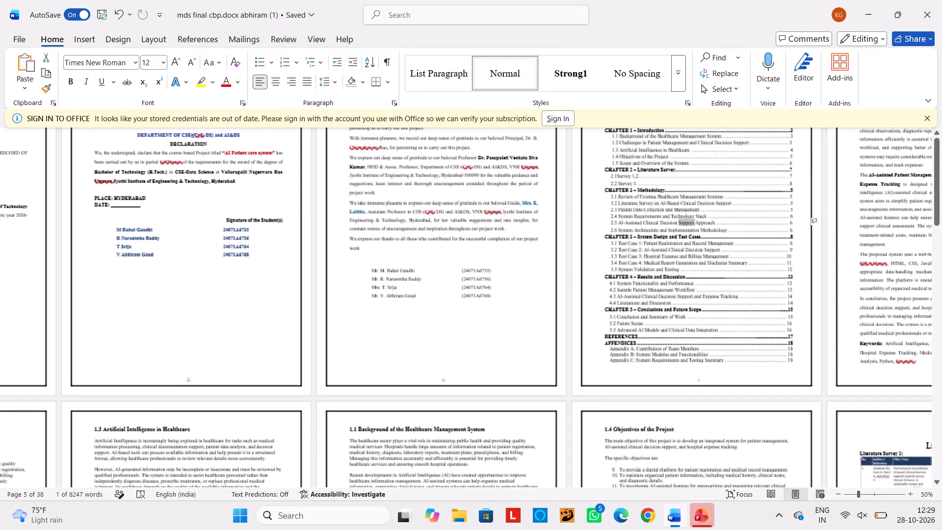
ctrl+scroll(505, 239, up, 2)
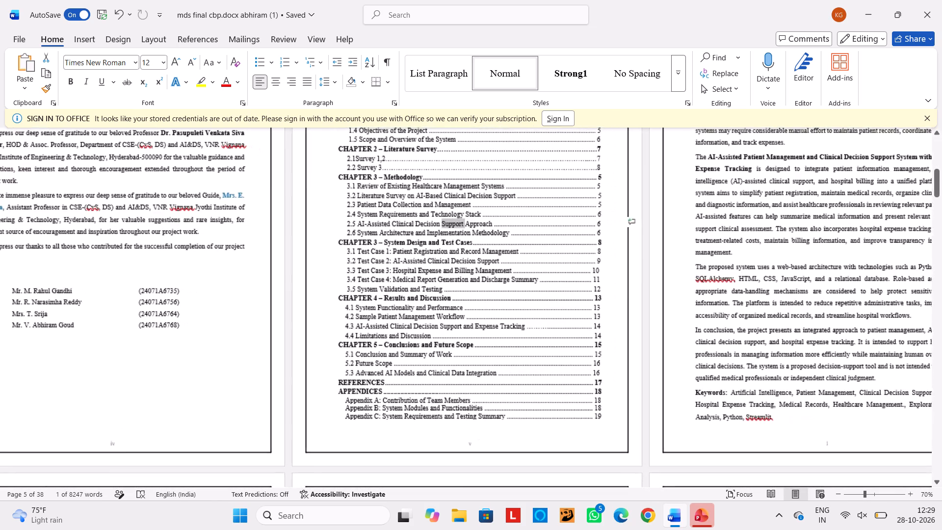
scroll(505, 239, up, 1)
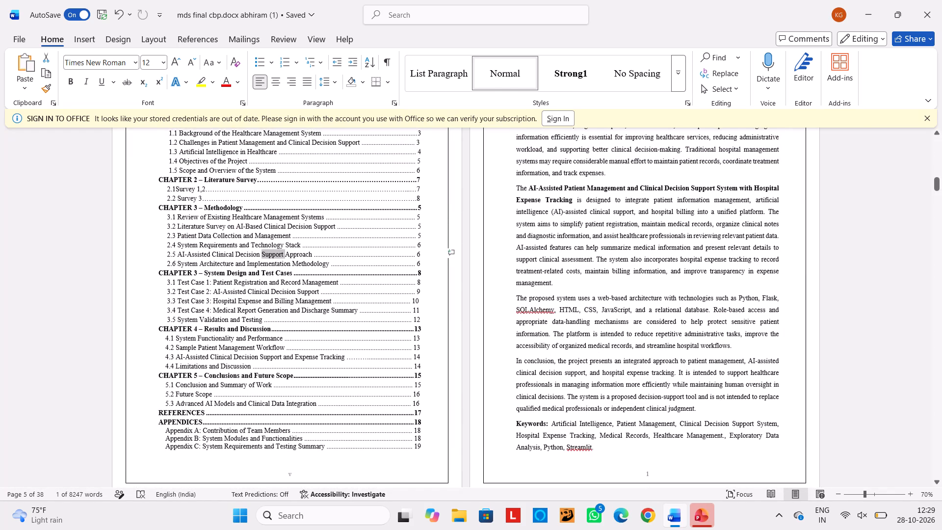
scroll(347, 253, up, 1)
ctrl+scroll(347, 253, down, 1)
ctrl+scroll(347, 253, up, 1)
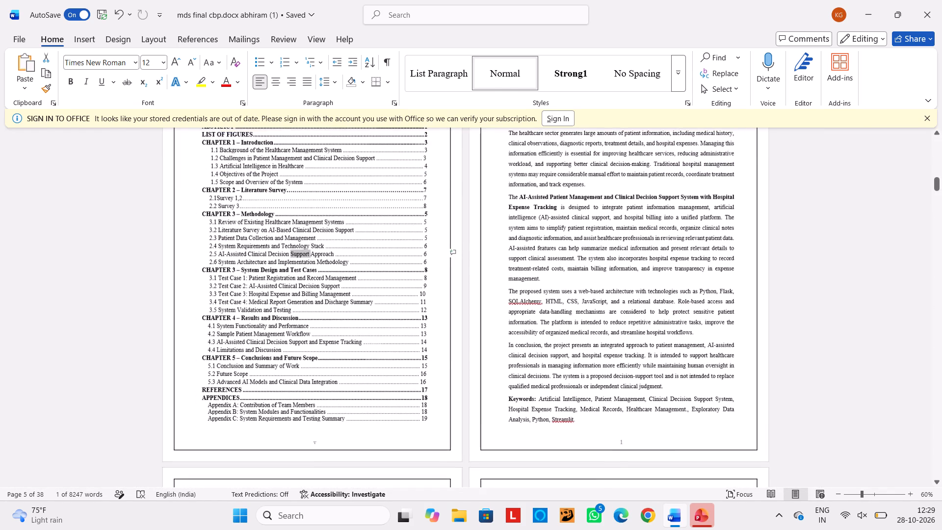
ctrl+scroll(423, 217, up, 3)
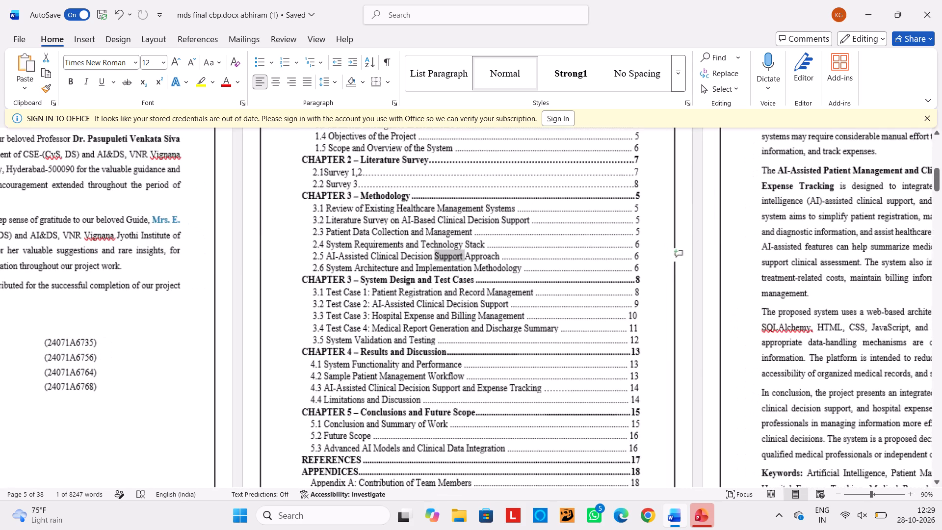
ctrl+scroll(312, 216, up, 1)
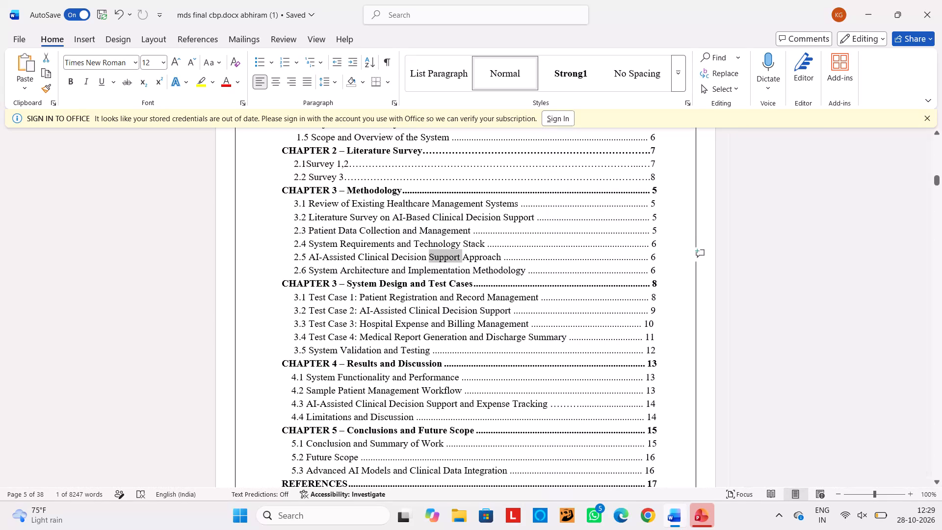
click(657, 190)
key(BackSpace)
key(9)
key(Down)
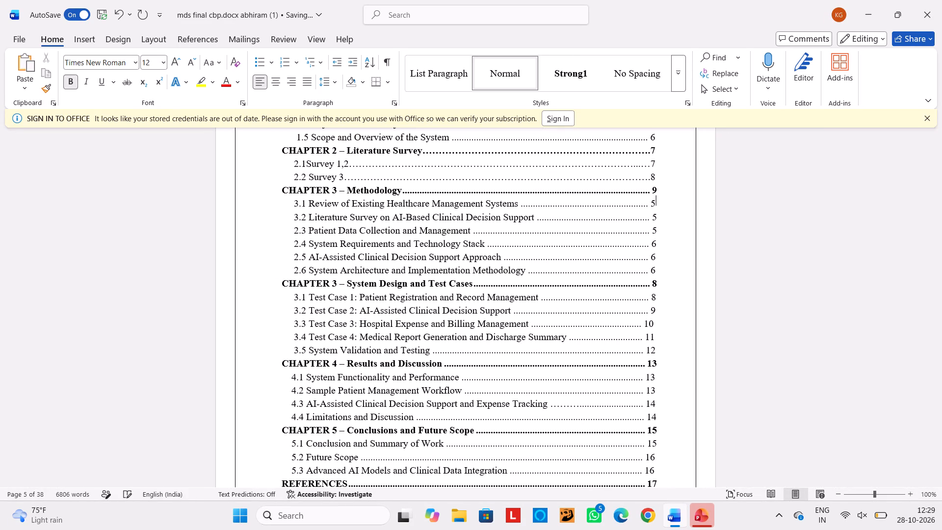
key(BackSpace)
key(9)
Set the page number of 3.2 Literature Survey on AI-Based Clinical Decision Support to 10, trimming the dot leader to fit one line.
key(Down)
key(BackSpace)
text(10)
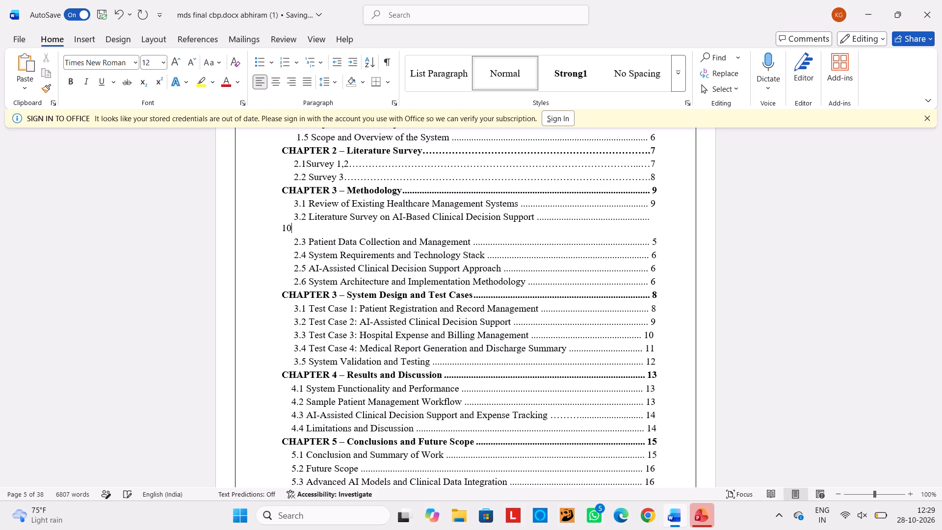
key(BackSpace)
key(BackSpace)
key(BackSpace)
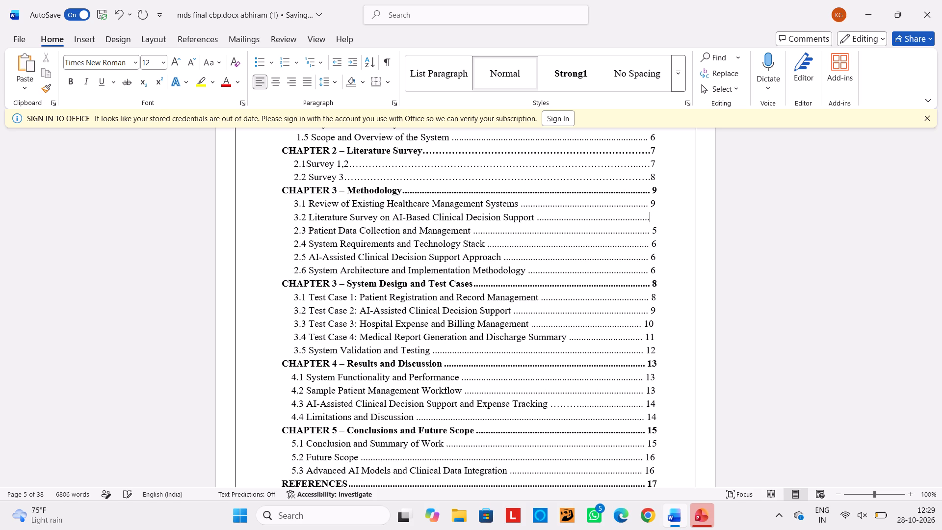
text(10)
key(BackSpace)
key(BackSpace)
key(BackSpace)
text(10)
Set the page numbers of 2.3 Patient Data Collection and Management and 2.4 System Requirements and Technology Stack to 11, each on one line.
key(Down)
key(BackSpace)
key(BackSpace)
key(BackSpace)
text(11)
key(Down)
key(BackSpace)
key(BackSpace)
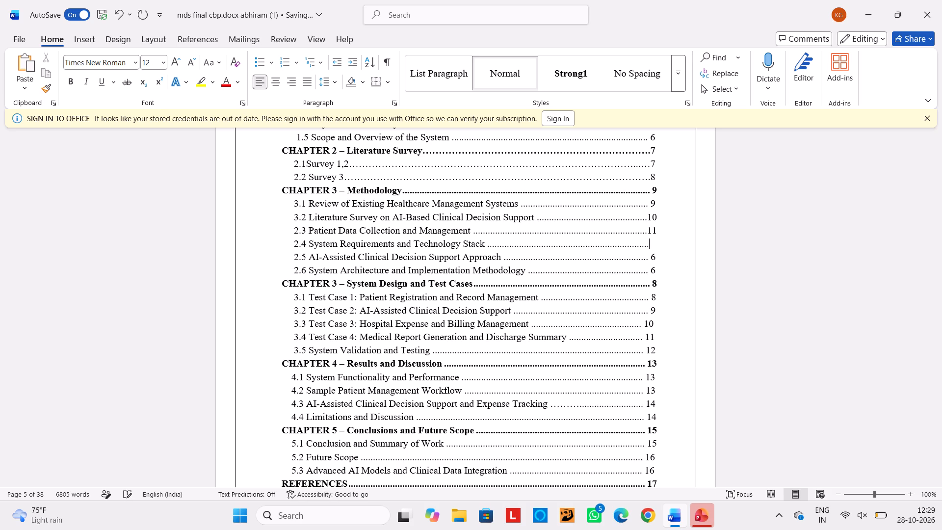
text(11)
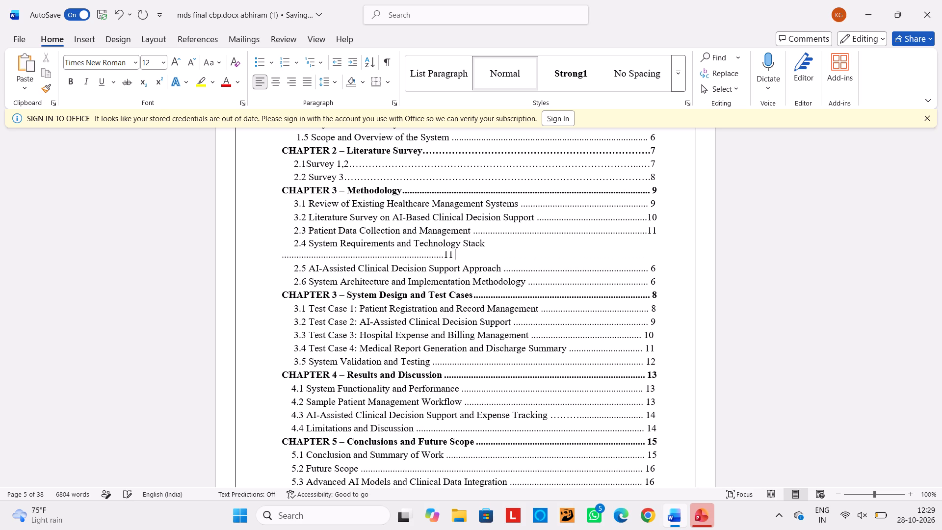
key(BackSpace)
key(BackSpace)
key(BackSpace)
text(11)
Set the contents page number of 2.5 AI-Assisted Clinical Decision Support Approach to 12, shortening its dot leader.
key(Down)
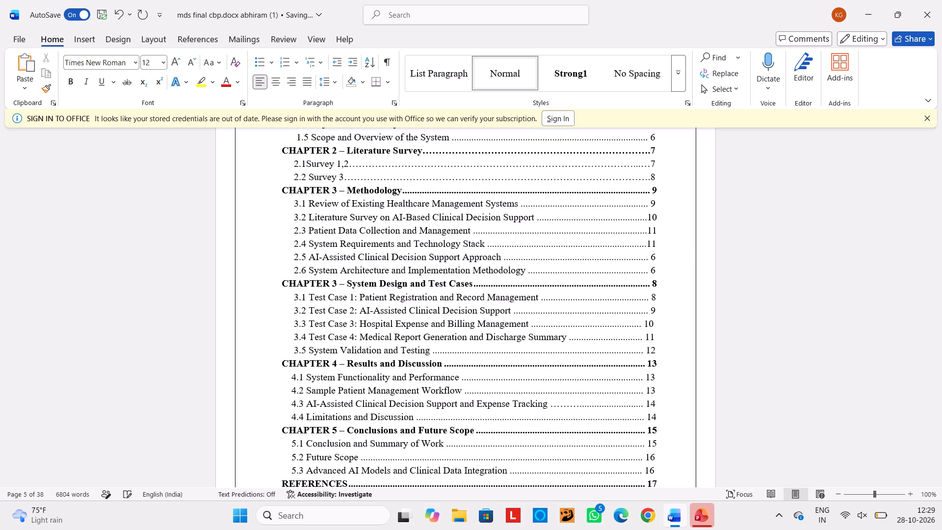
key(BackSpace)
key(BackSpace)
key(BackSpace)
key(BackSpace)
key(1)
key(BackSpace)
key(space)
key(1)
key(2)
Set the page number of 2.6 System Architecture and Implementation Methodology to 13, trimming its dot leader to keep the entry on one line.
key(Down)
key(BackSpace)
key(BackSpace)
key(1)
key(3)
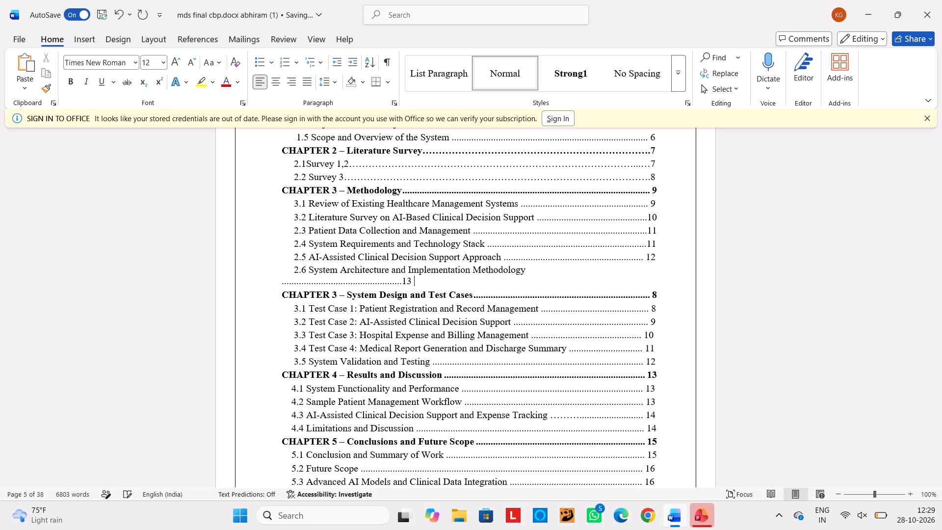
key(BackSpace)
key(BackSpace)
key(BackSpace)
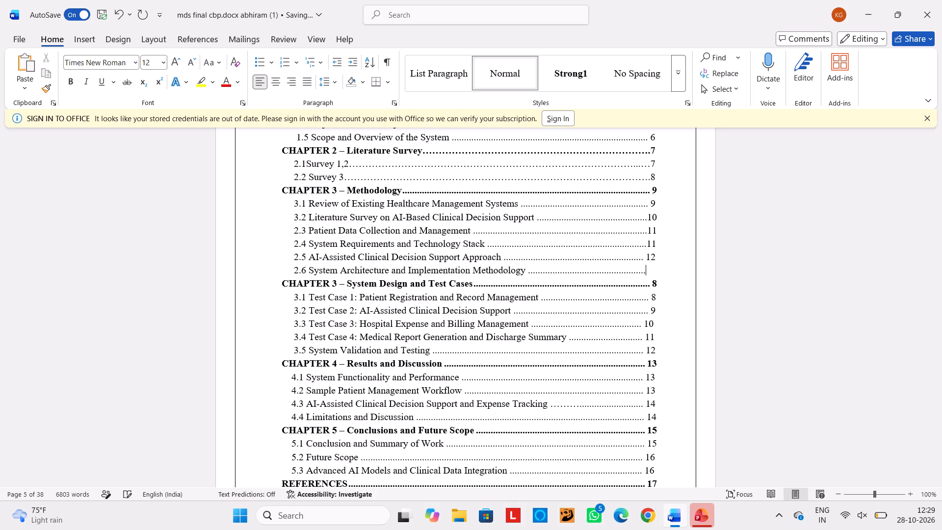
text(13)
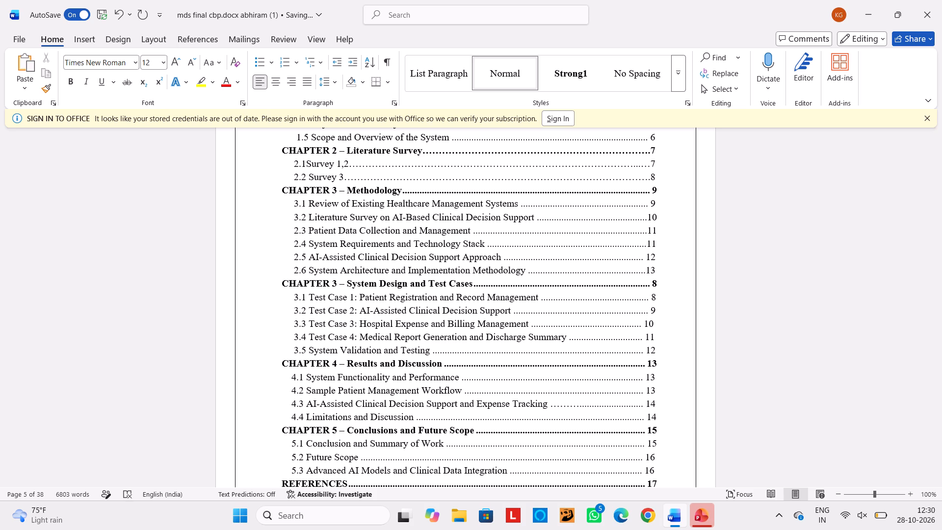